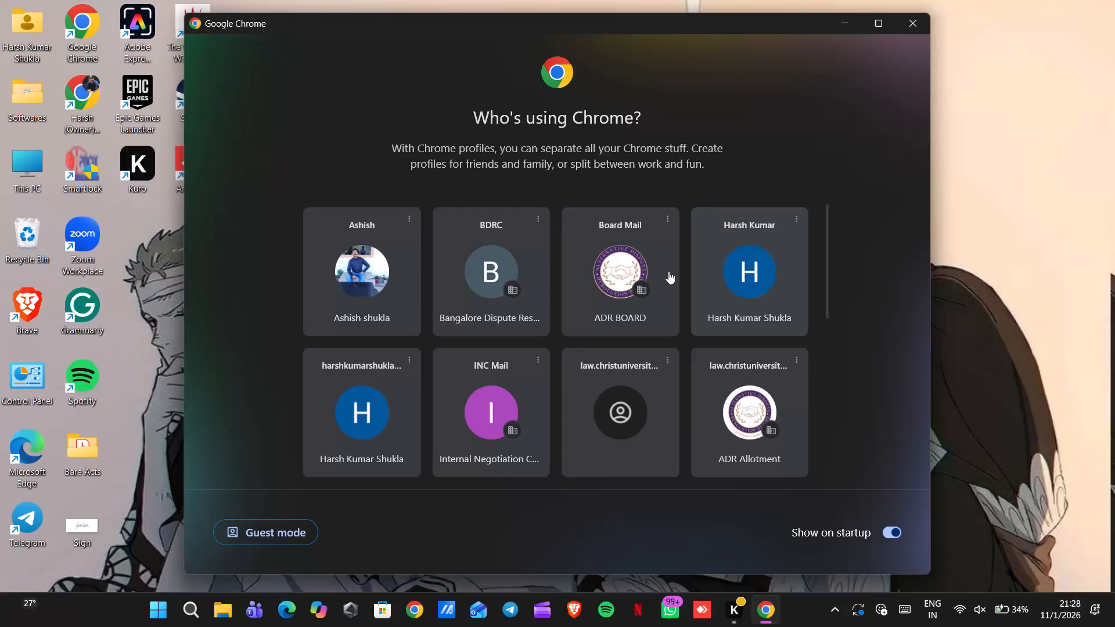
Look through the available Chrome profiles and open a browser window with the Ashish profile.
scroll(632, 341, down, 6)
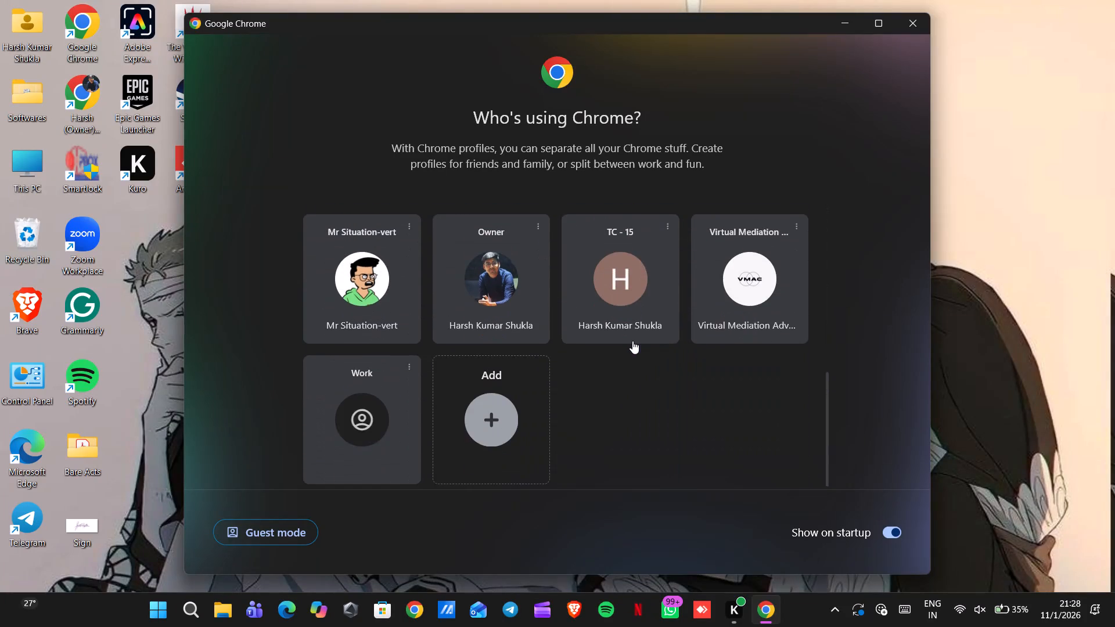
scroll(632, 341, up, 2)
click(346, 323)
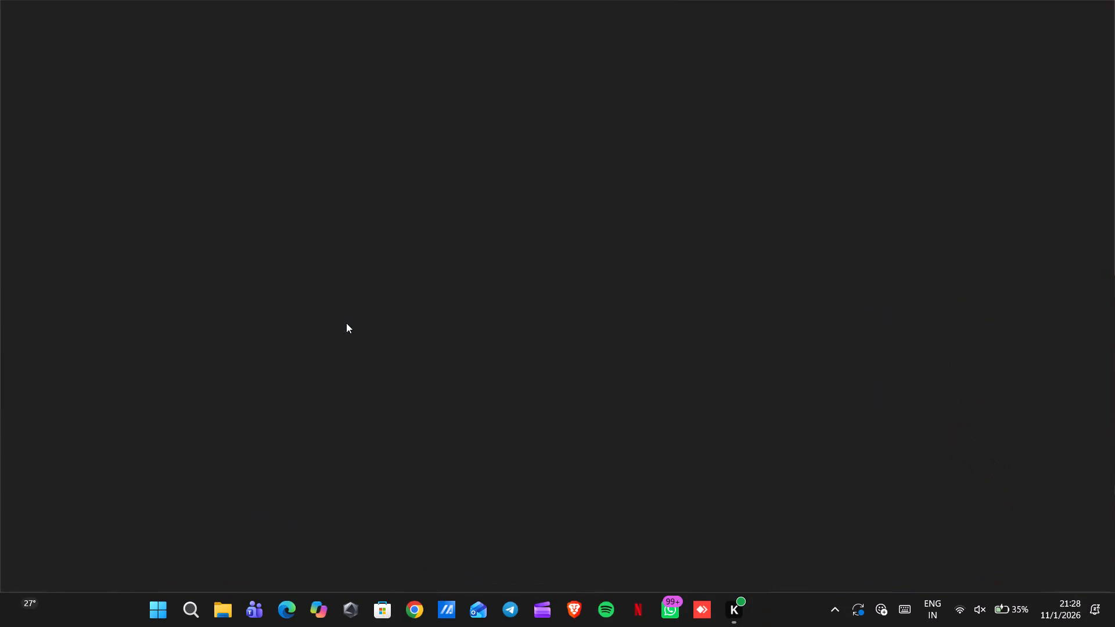
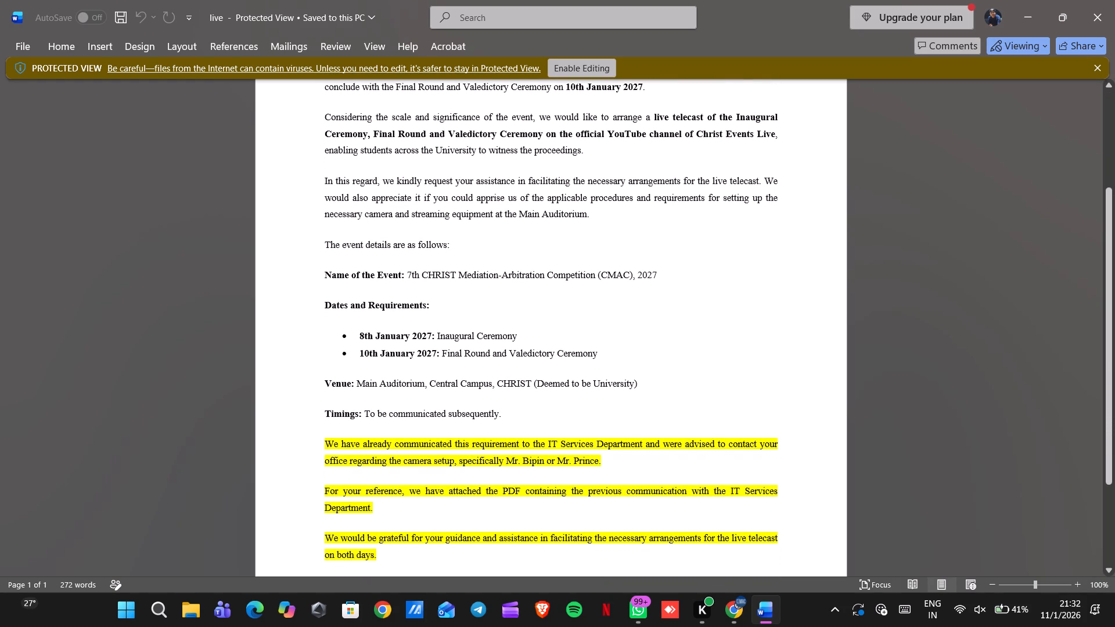
In the Word document "live", read the telecast request letter from the event details through the highlighted closing paragraphs.
scroll(355, 301, down, 1)
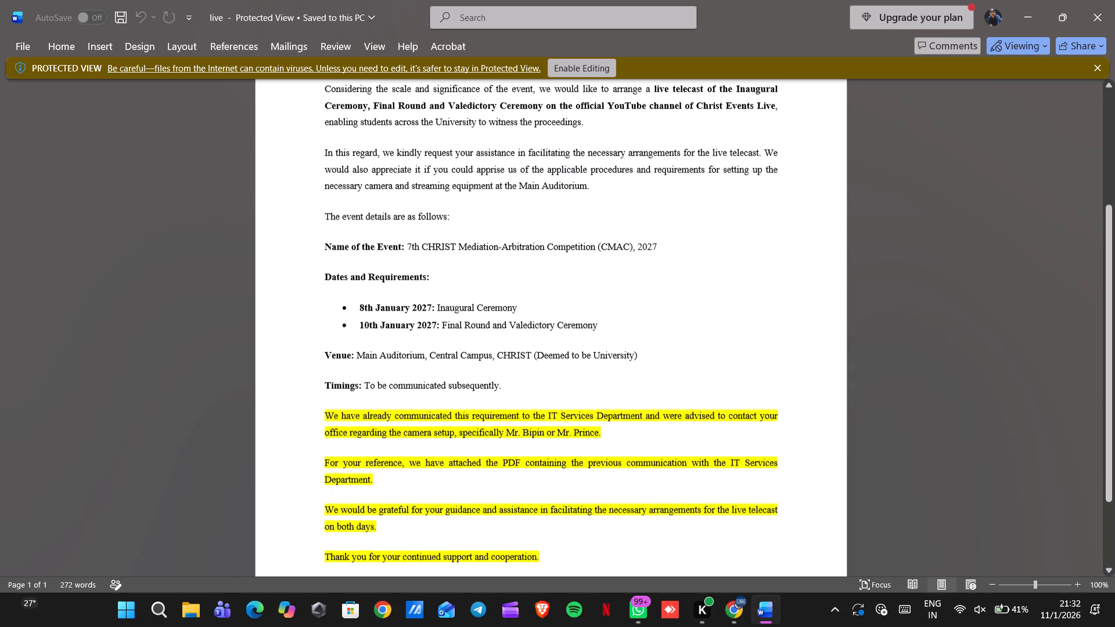
scroll(355, 301, down, 1)
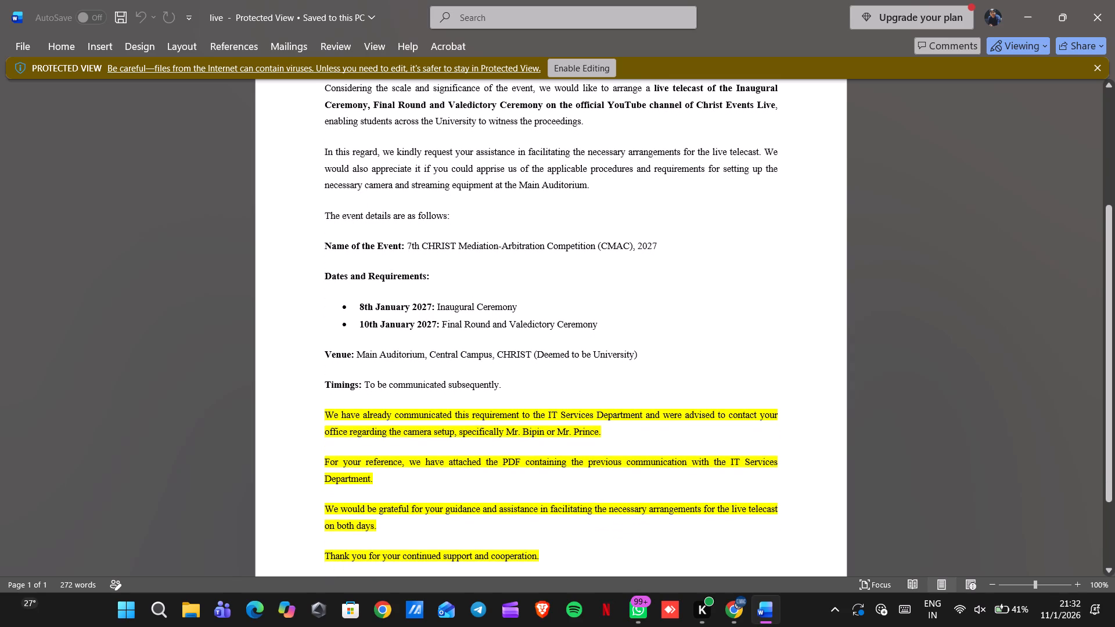
scroll(355, 301, down, 1)
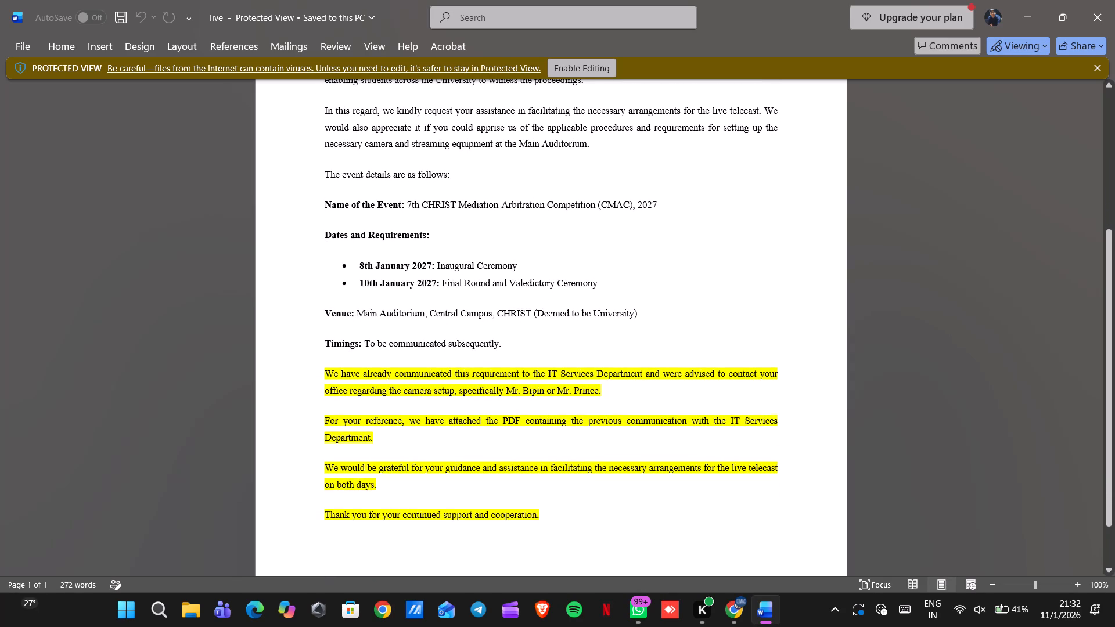
scroll(355, 301, down, 2)
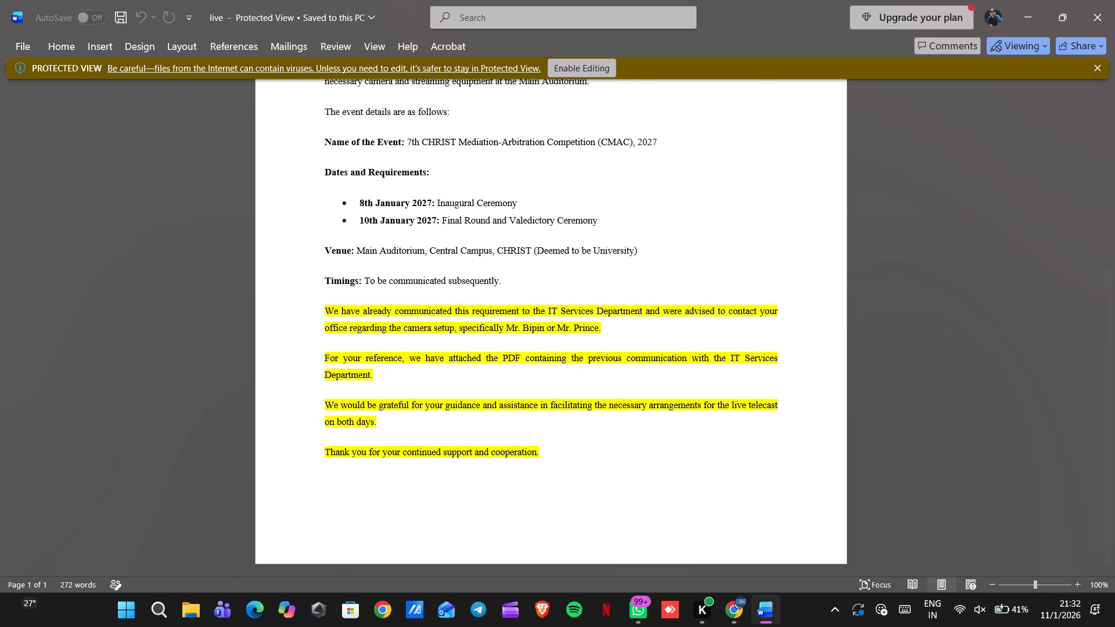
Select the letter text from "enabling students across the University" through the line "Timings: To be communicated subsequently.".
scroll(355, 301, up, 1)
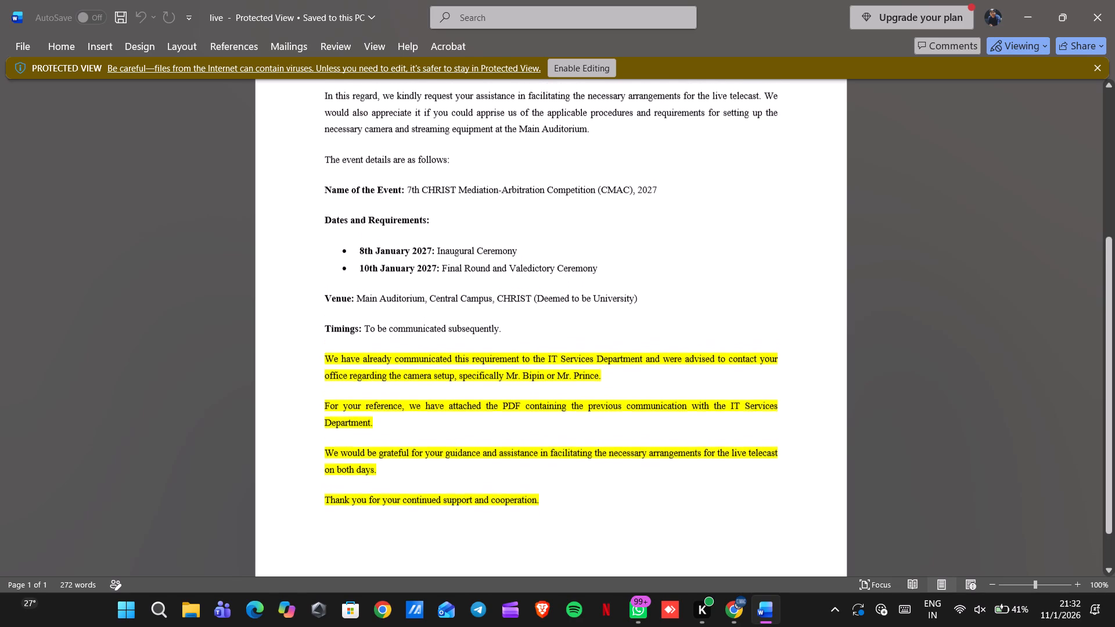
scroll(355, 301, up, 2)
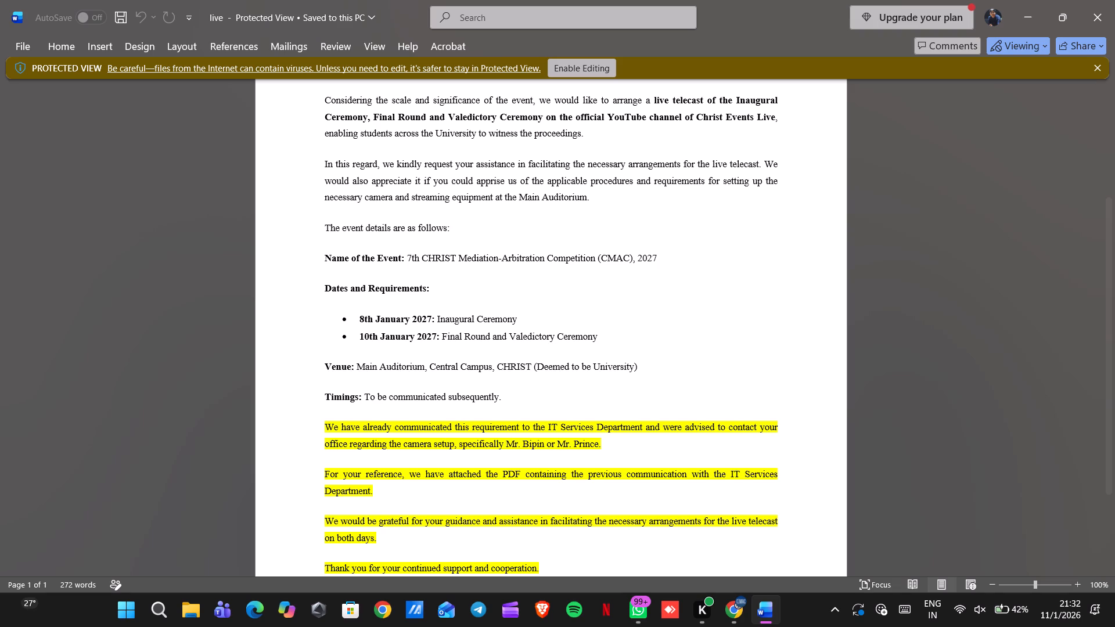
scroll(355, 301, up, 1)
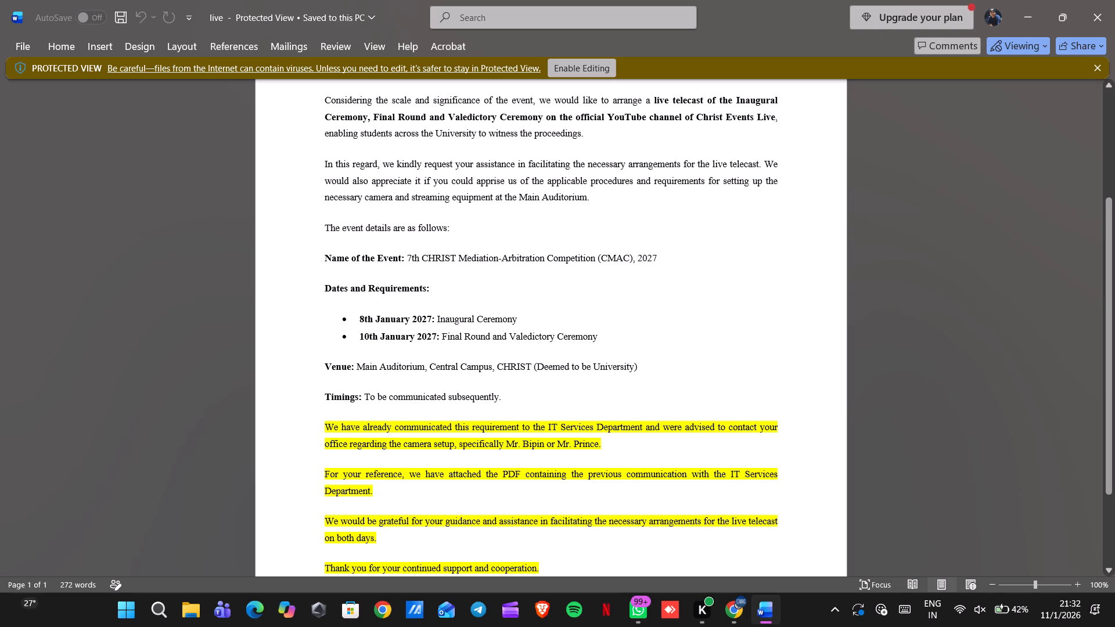
drag(508, 402, 336, 276)
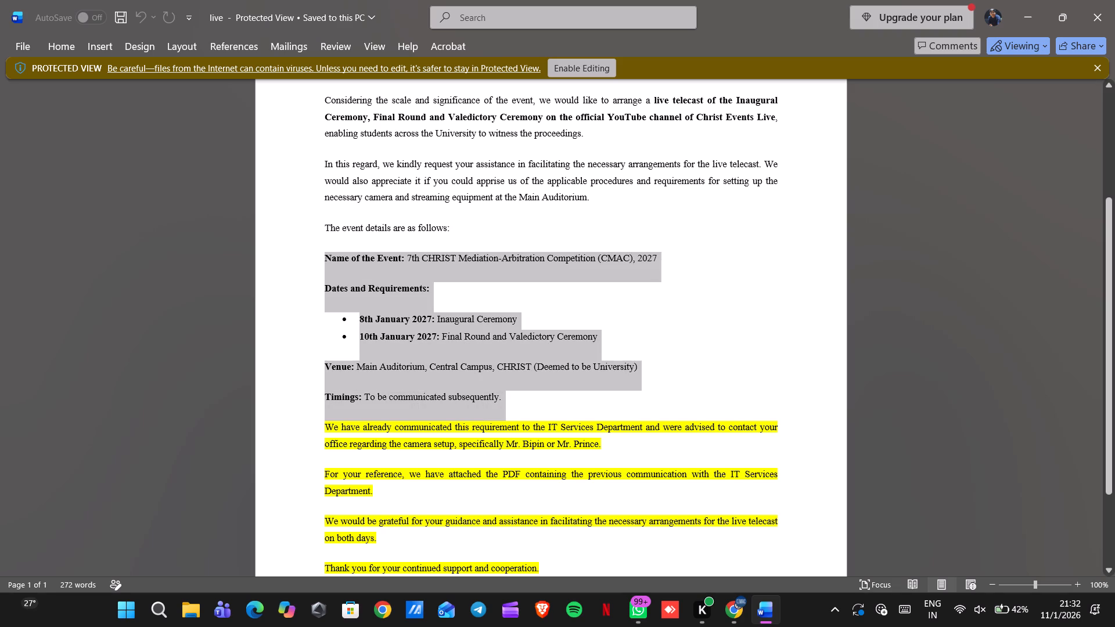
drag(336, 276, 316, 139)
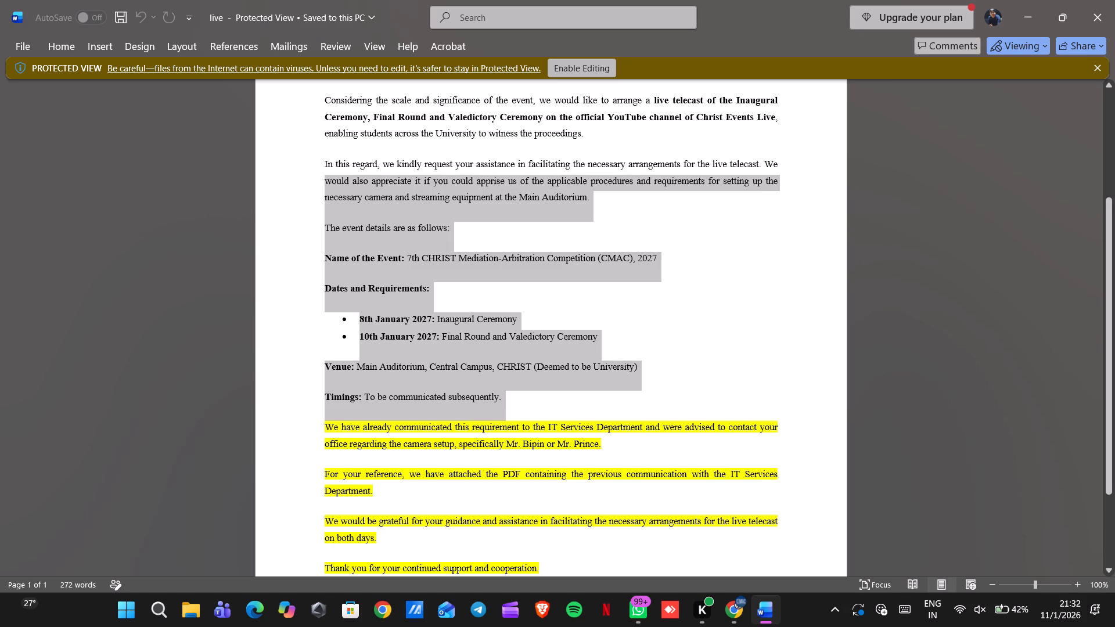
drag(316, 139, 315, 136)
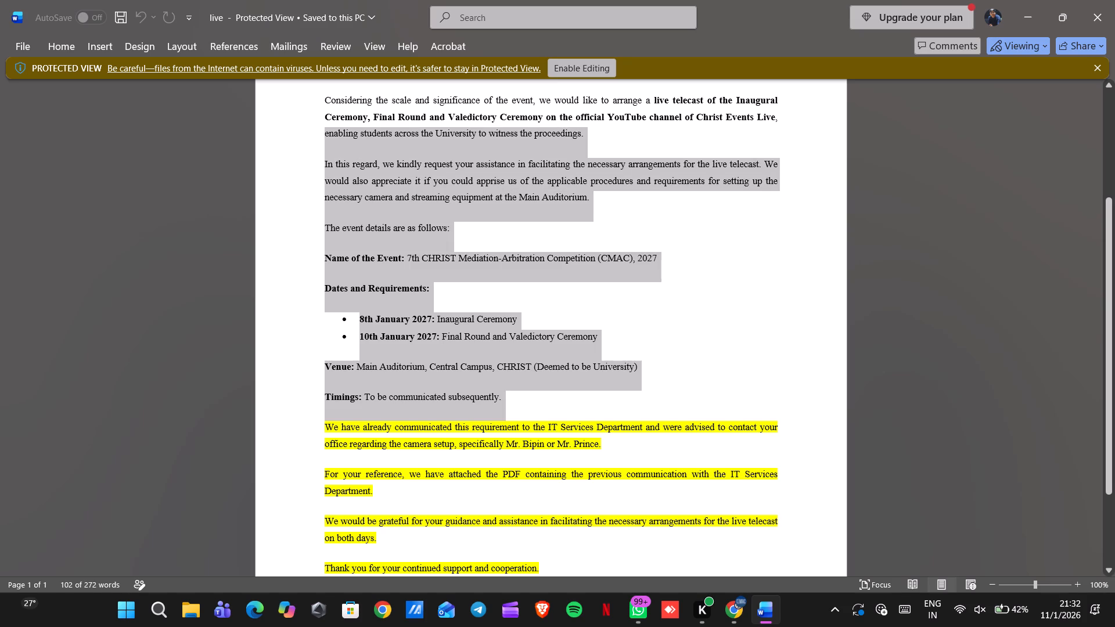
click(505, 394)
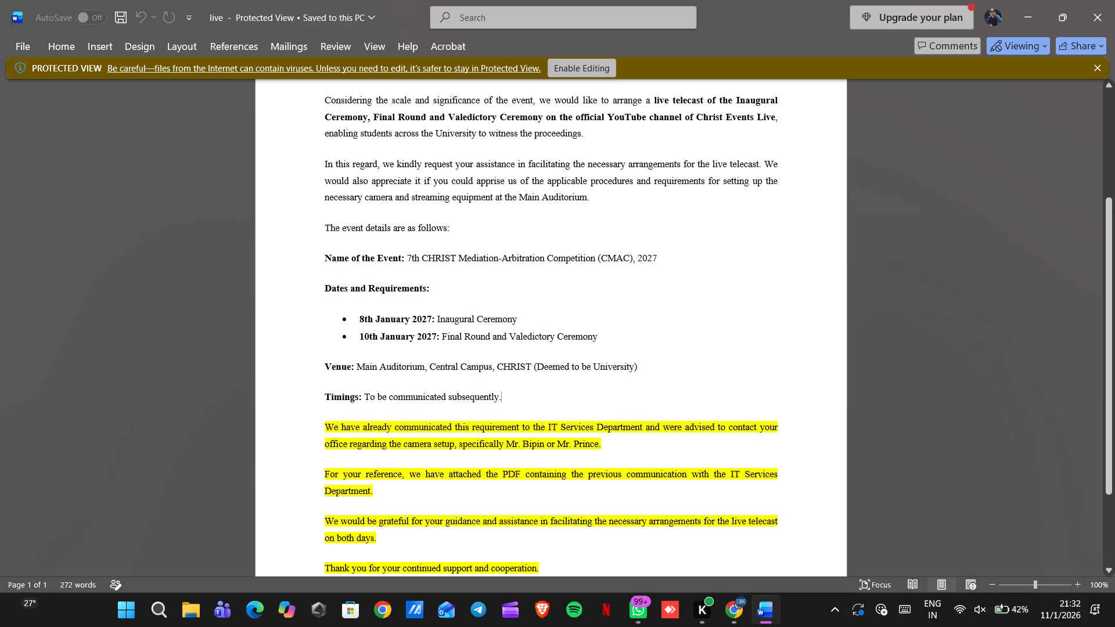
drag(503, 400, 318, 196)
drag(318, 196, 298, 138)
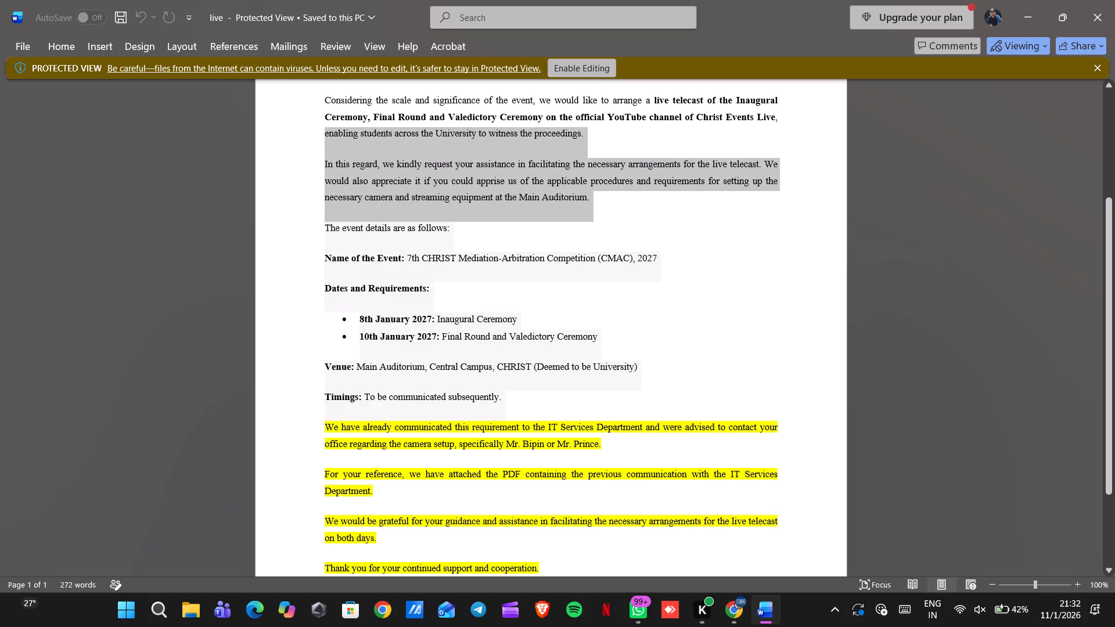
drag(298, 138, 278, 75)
Copy the letter text from the "Greetings from the Alternative Dispute Resolution Board" line through "Timings: To be communicated subsequently.".
click(504, 441)
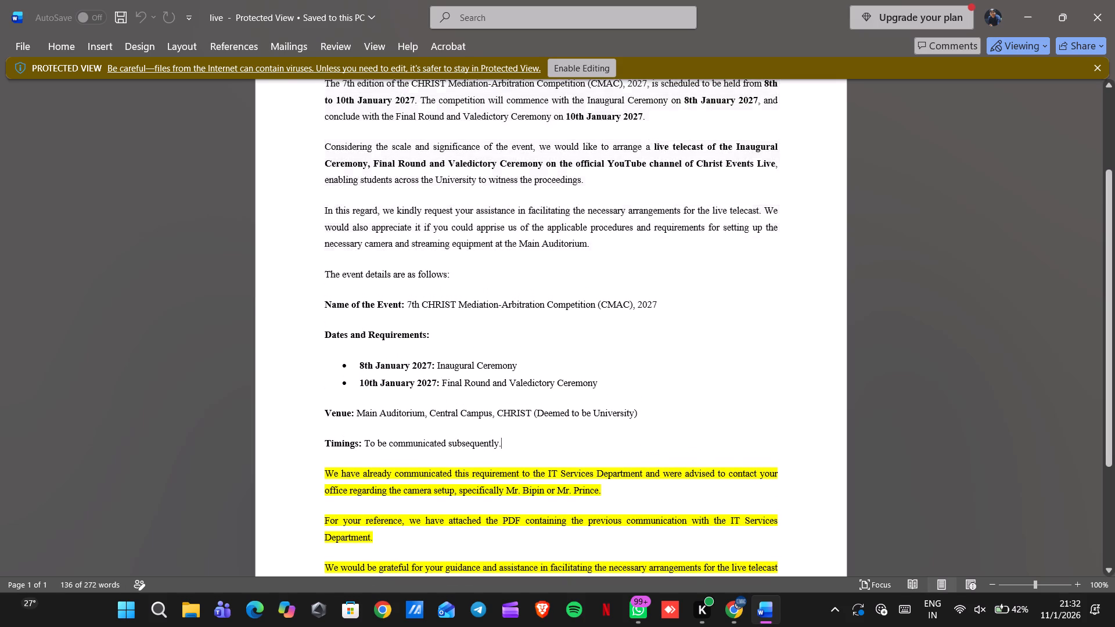
scroll(504, 441, up, 14)
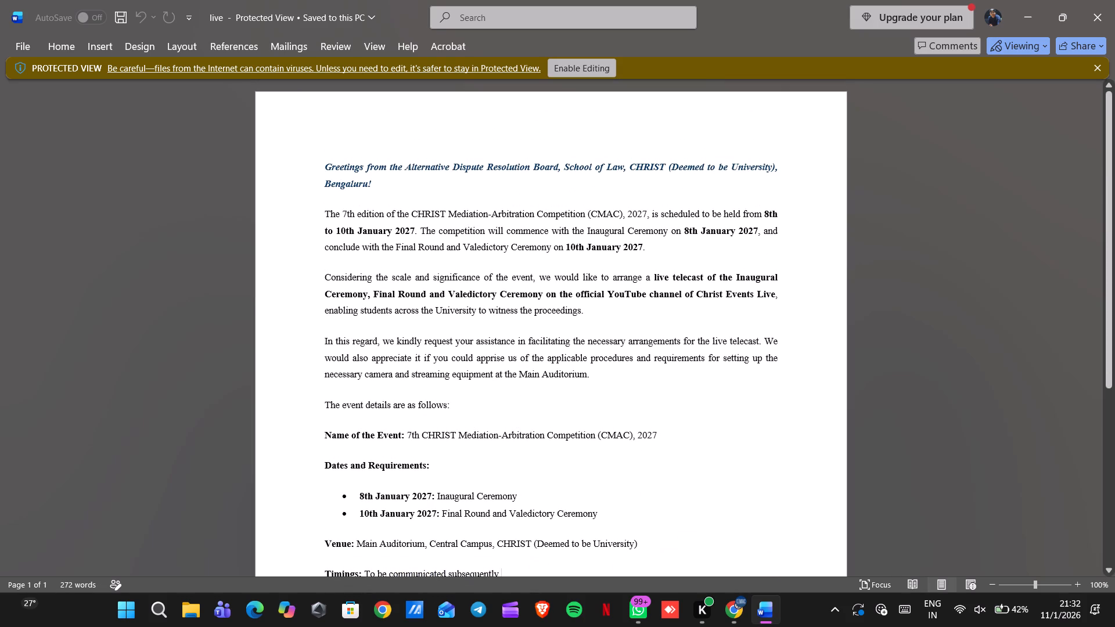
shift+click(327, 165)
key(ctrl+c)
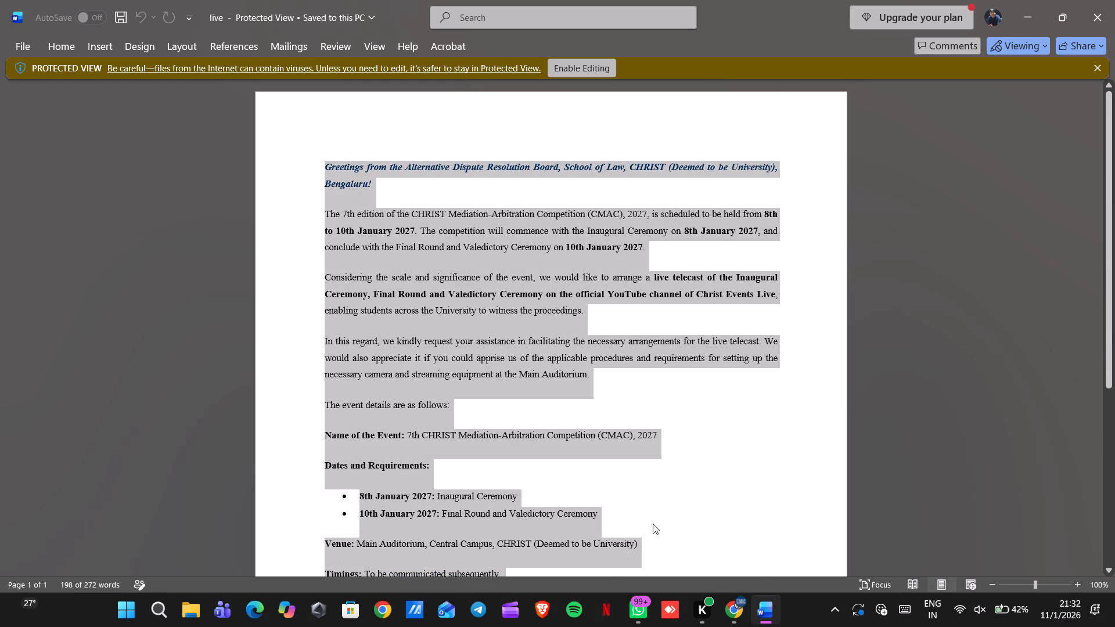
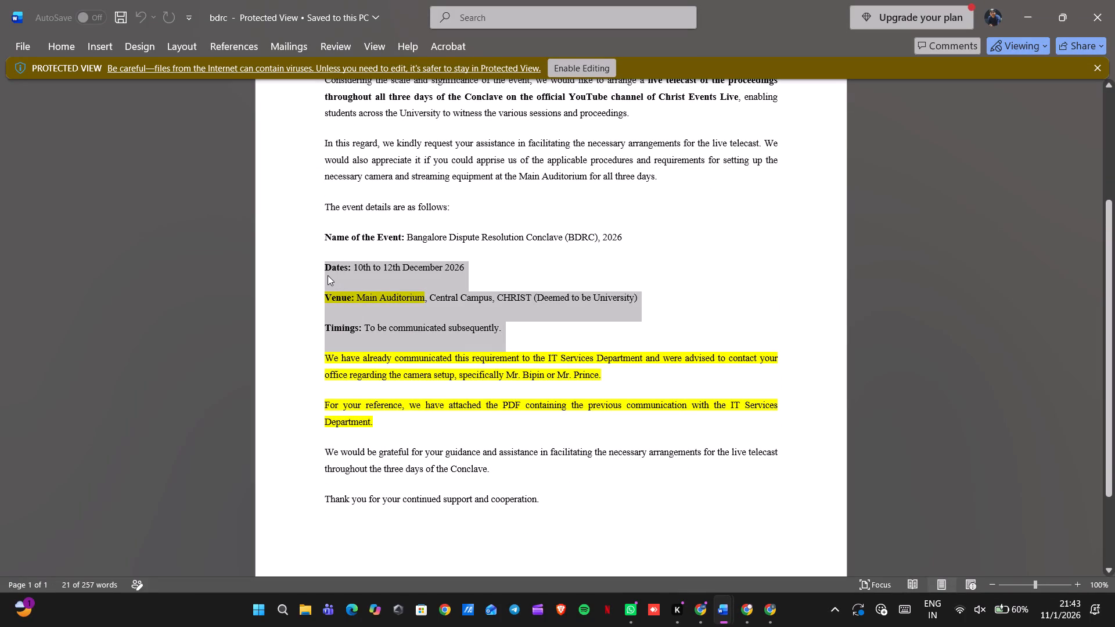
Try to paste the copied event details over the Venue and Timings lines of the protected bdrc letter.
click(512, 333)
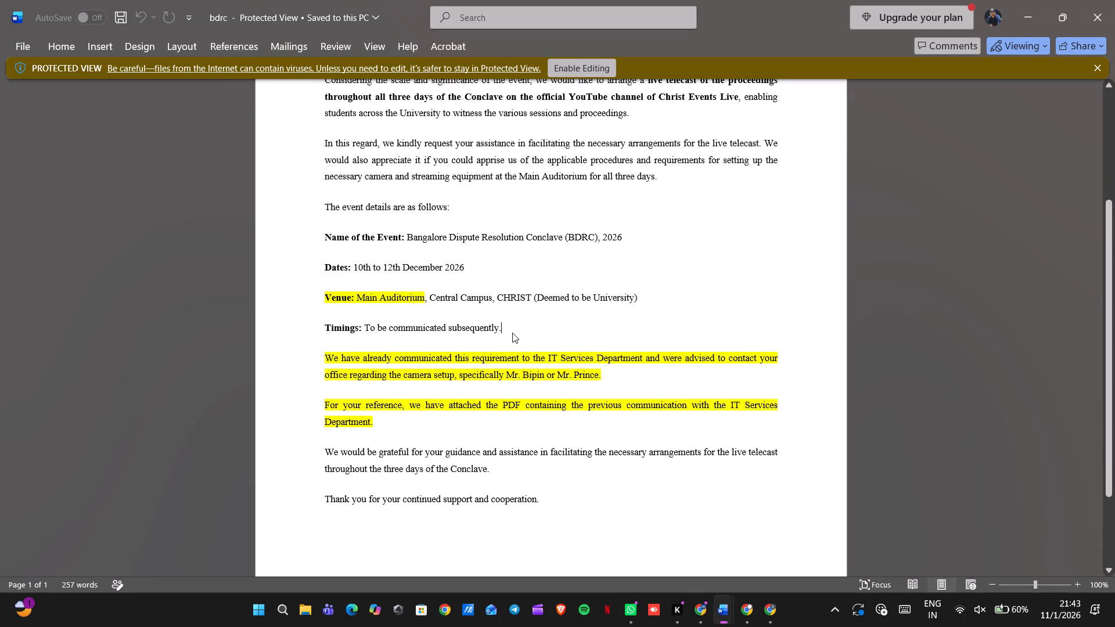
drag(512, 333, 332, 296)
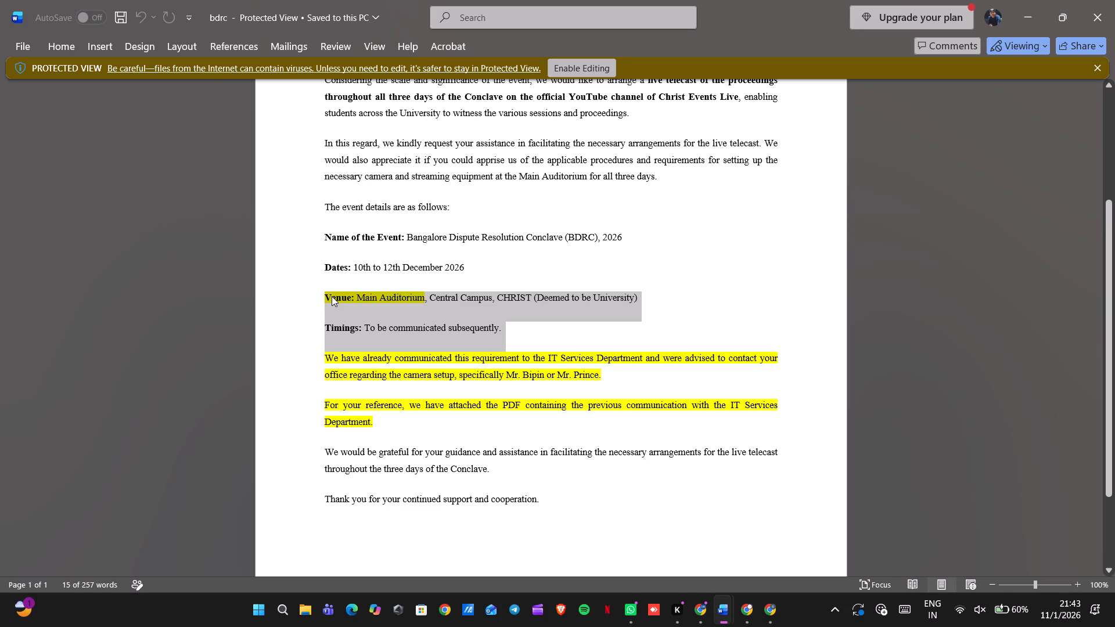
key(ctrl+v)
Enable editing and replace the Venue and Timings lines with the copied Dates and Time, Venue and Timings block.
click(566, 63)
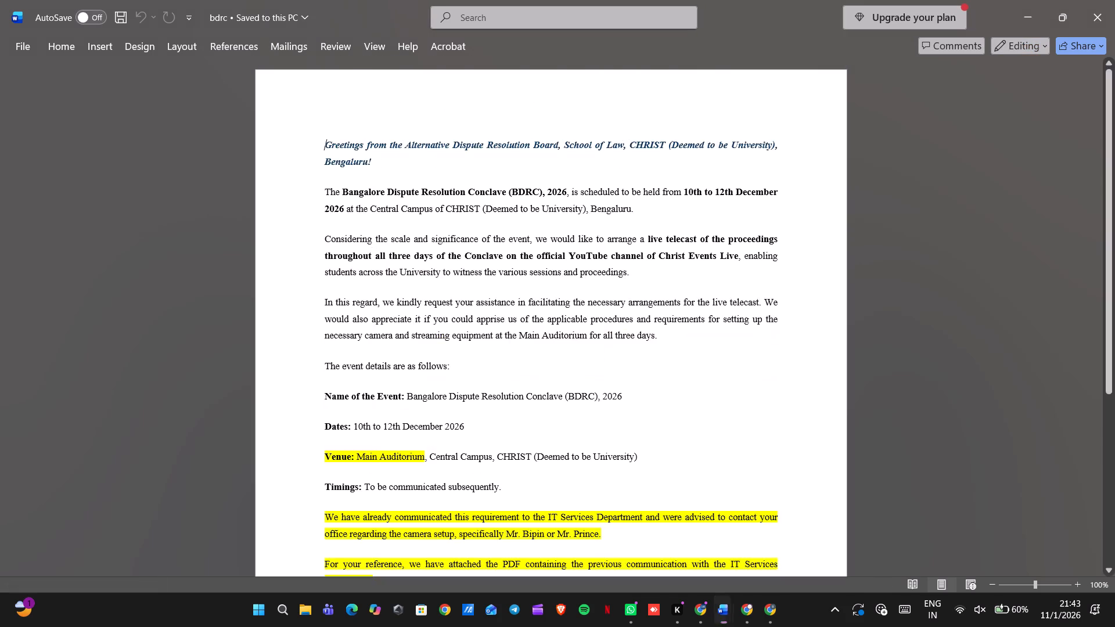
scroll(550, 176, down, 3)
scroll(549, 175, up, 1)
drag(511, 308, 332, 284)
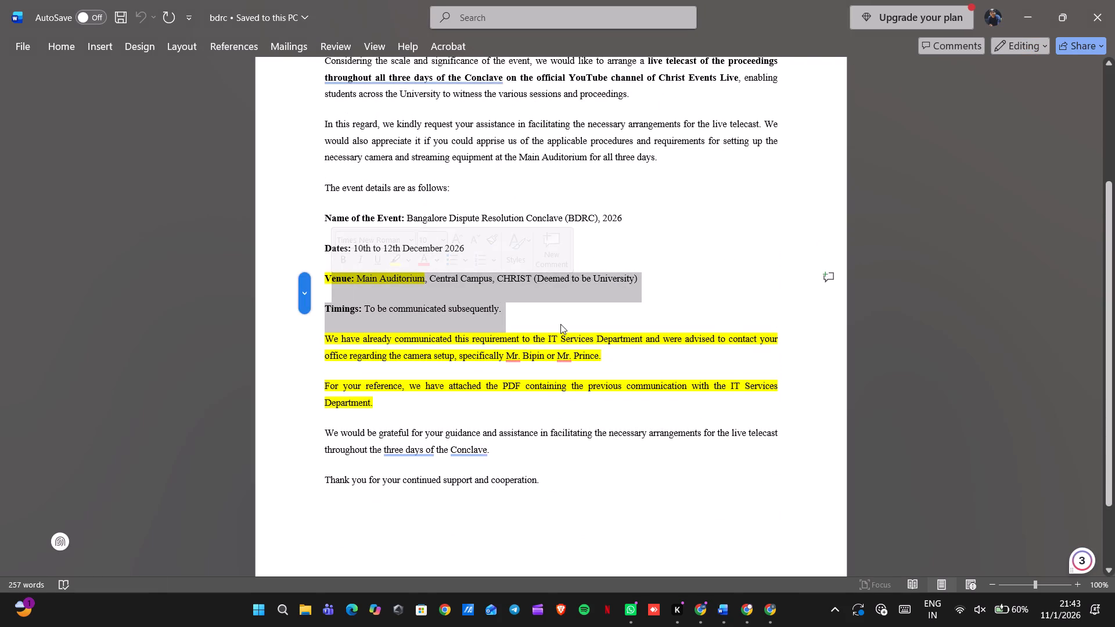
click(519, 319)
drag(519, 319, 326, 281)
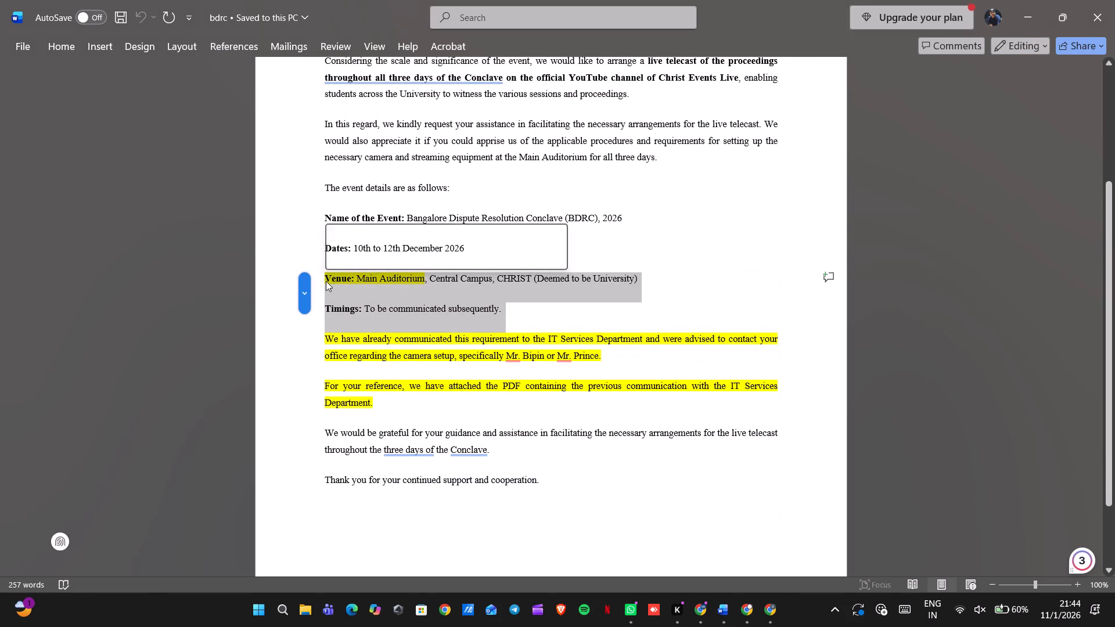
key(ctrl+v)
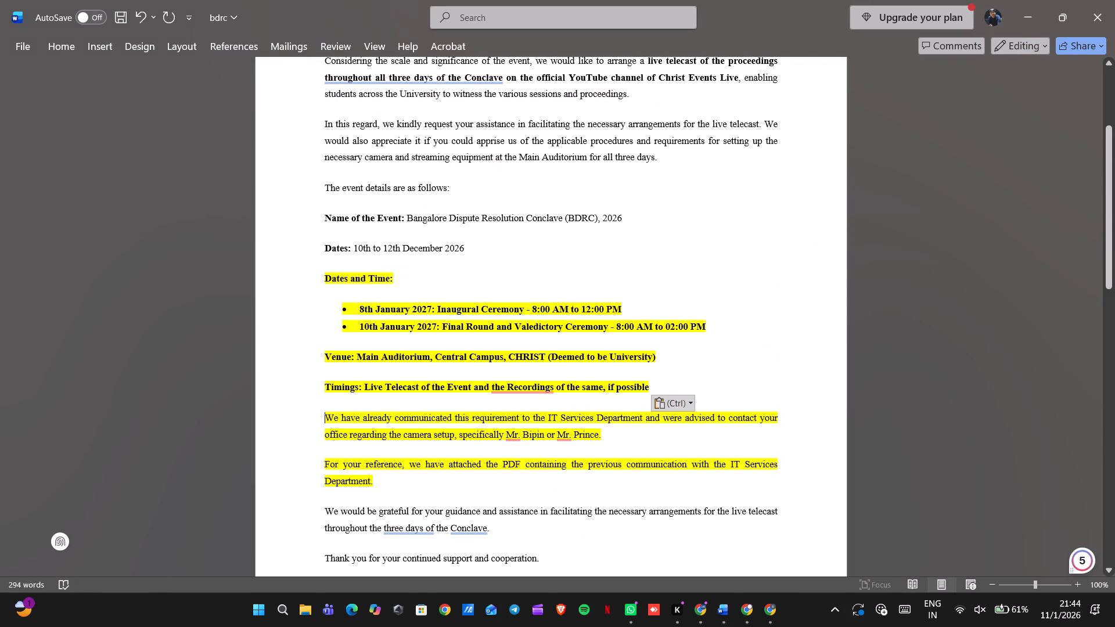
Remove the yellow highlight from the pasted block, from "Dates and Time:" through the Timings line.
drag(653, 387, 323, 286)
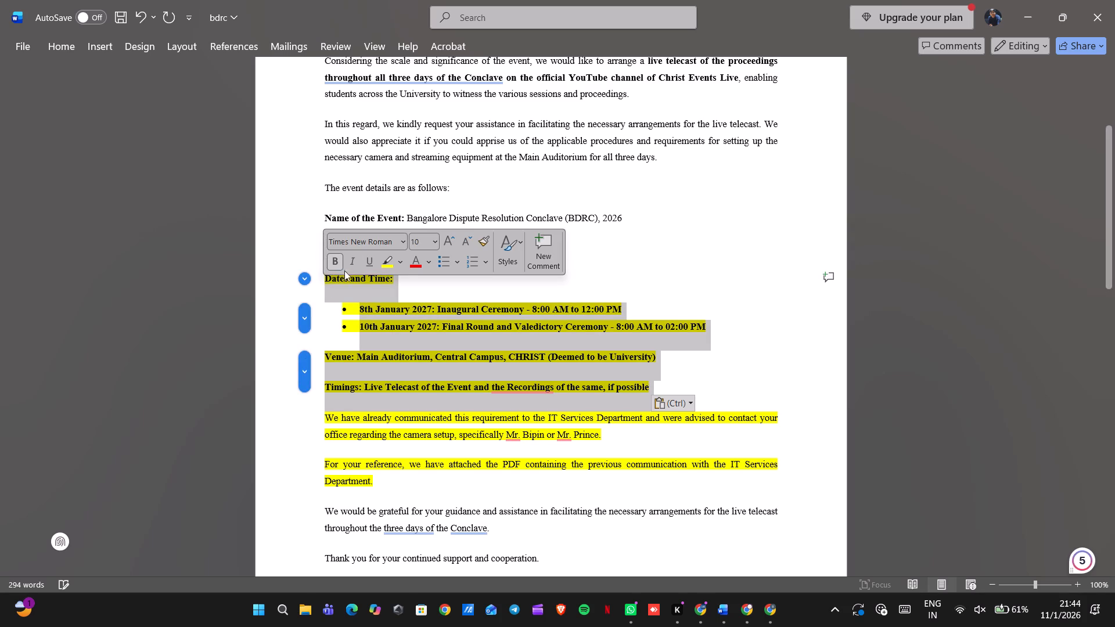
double_click(387, 269)
click(619, 272)
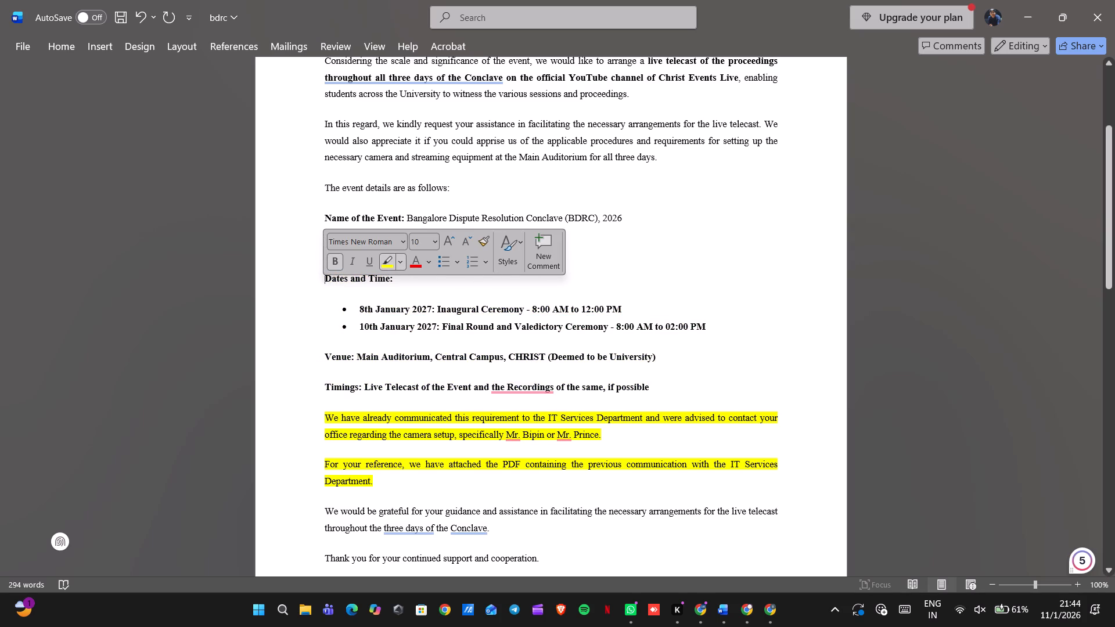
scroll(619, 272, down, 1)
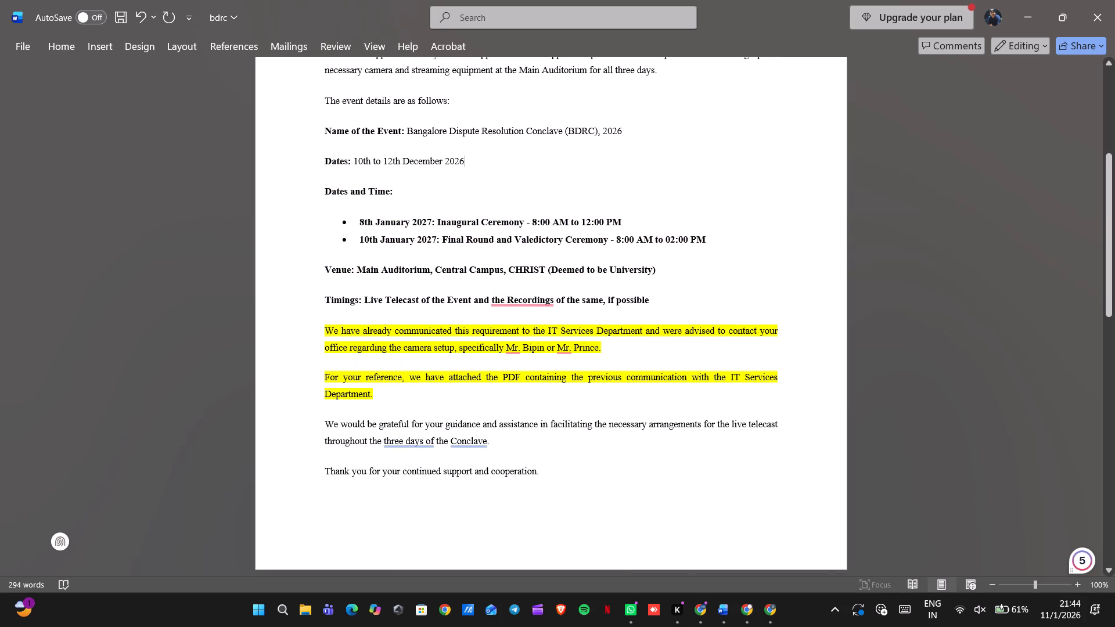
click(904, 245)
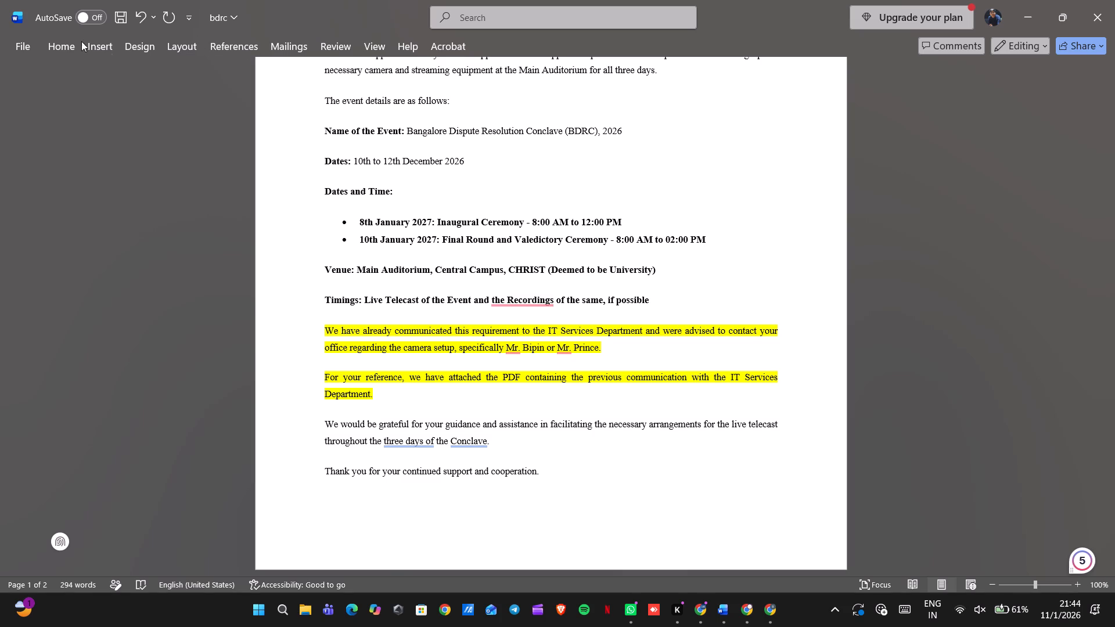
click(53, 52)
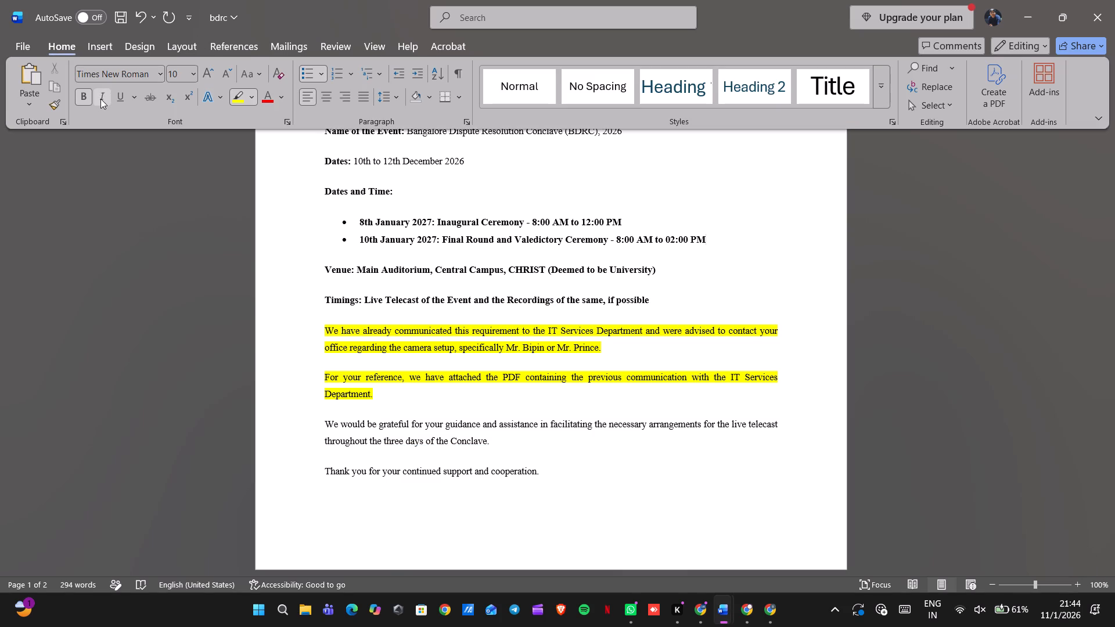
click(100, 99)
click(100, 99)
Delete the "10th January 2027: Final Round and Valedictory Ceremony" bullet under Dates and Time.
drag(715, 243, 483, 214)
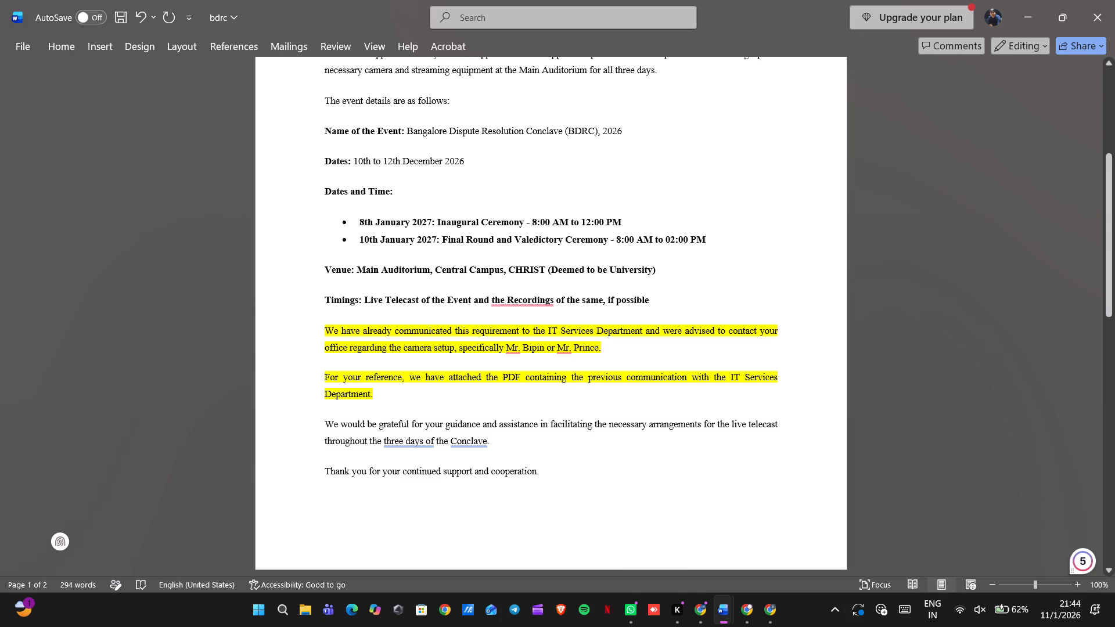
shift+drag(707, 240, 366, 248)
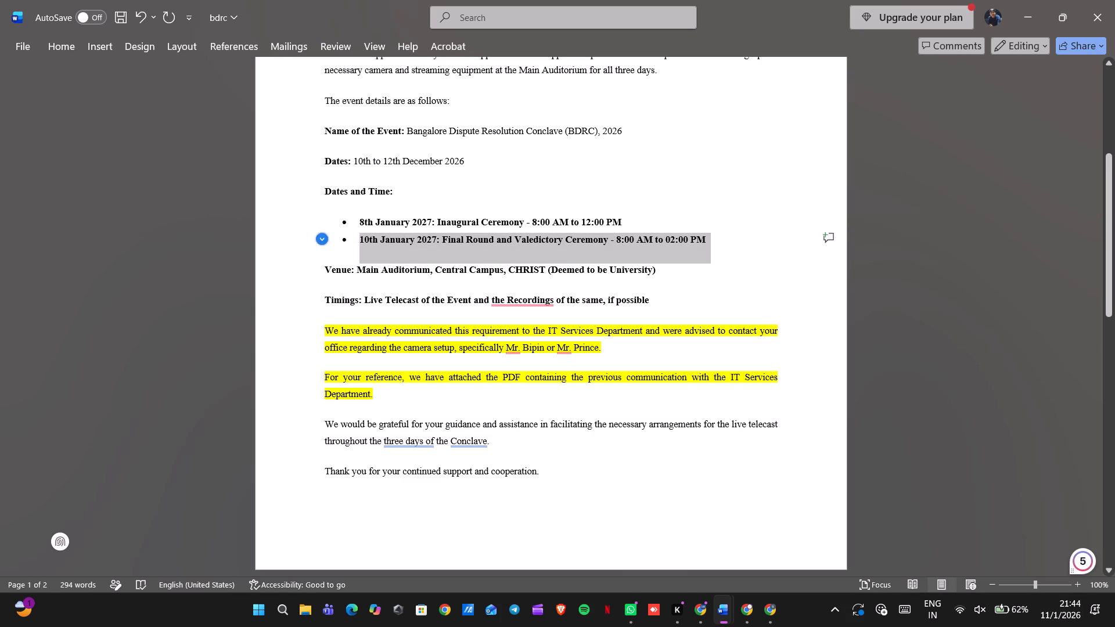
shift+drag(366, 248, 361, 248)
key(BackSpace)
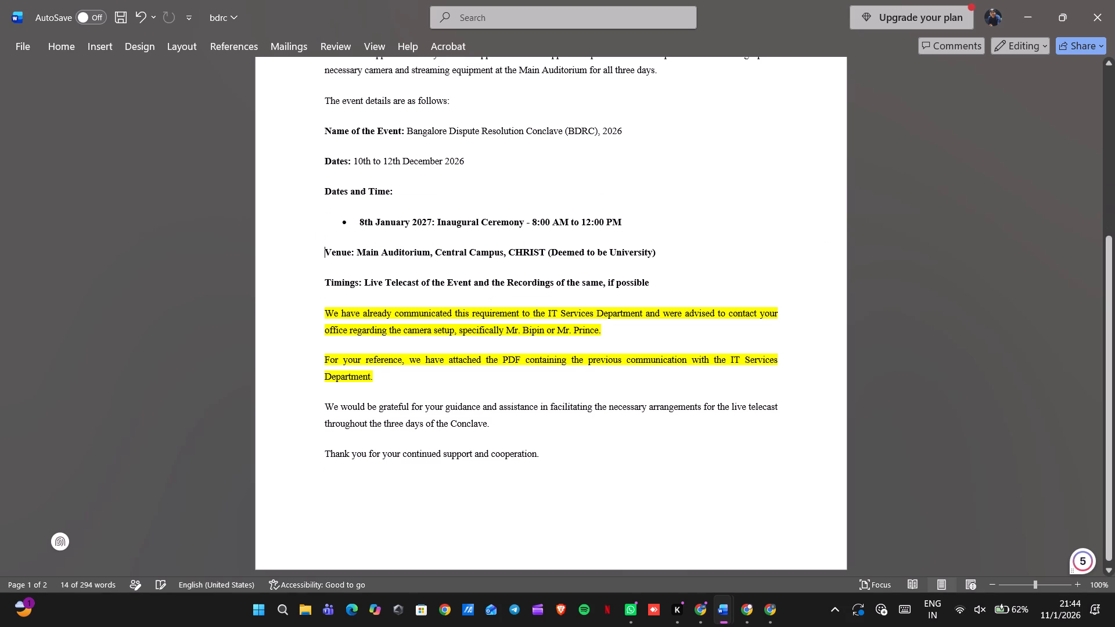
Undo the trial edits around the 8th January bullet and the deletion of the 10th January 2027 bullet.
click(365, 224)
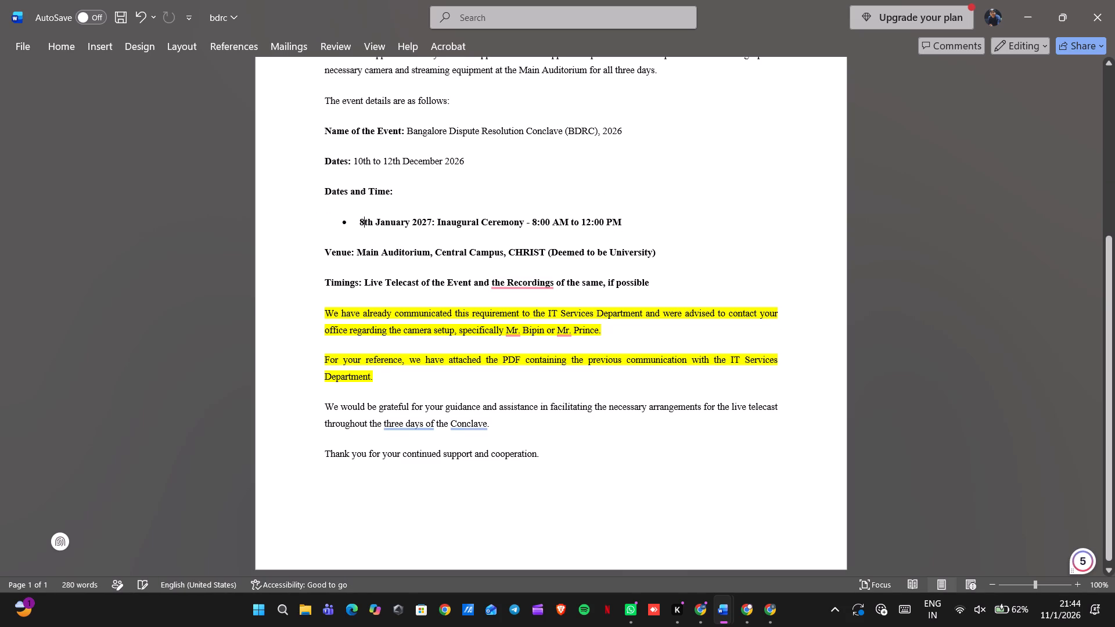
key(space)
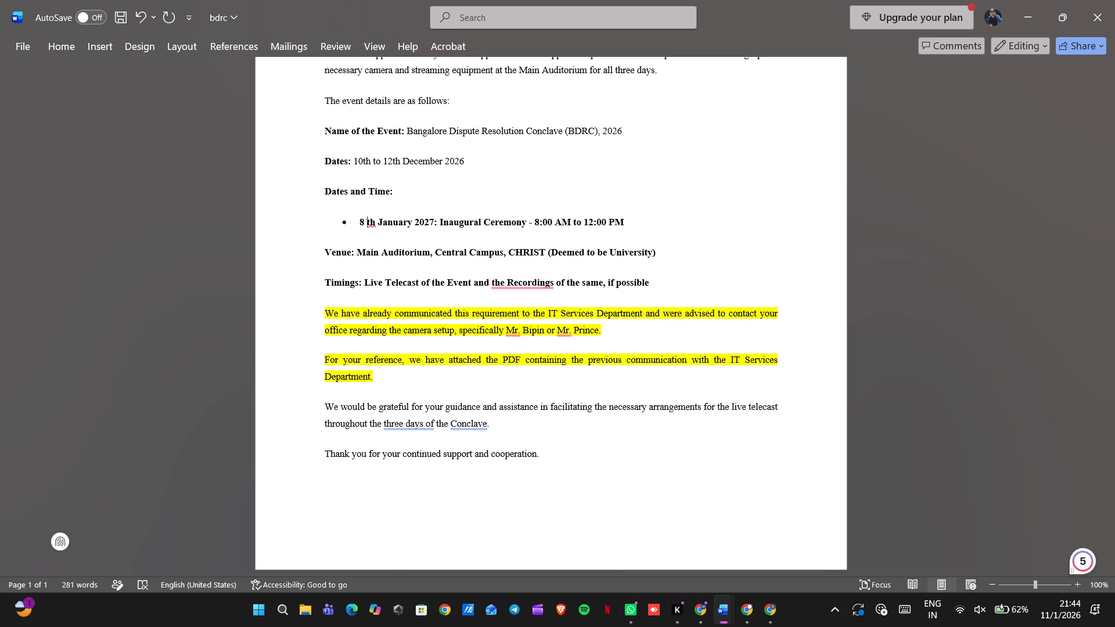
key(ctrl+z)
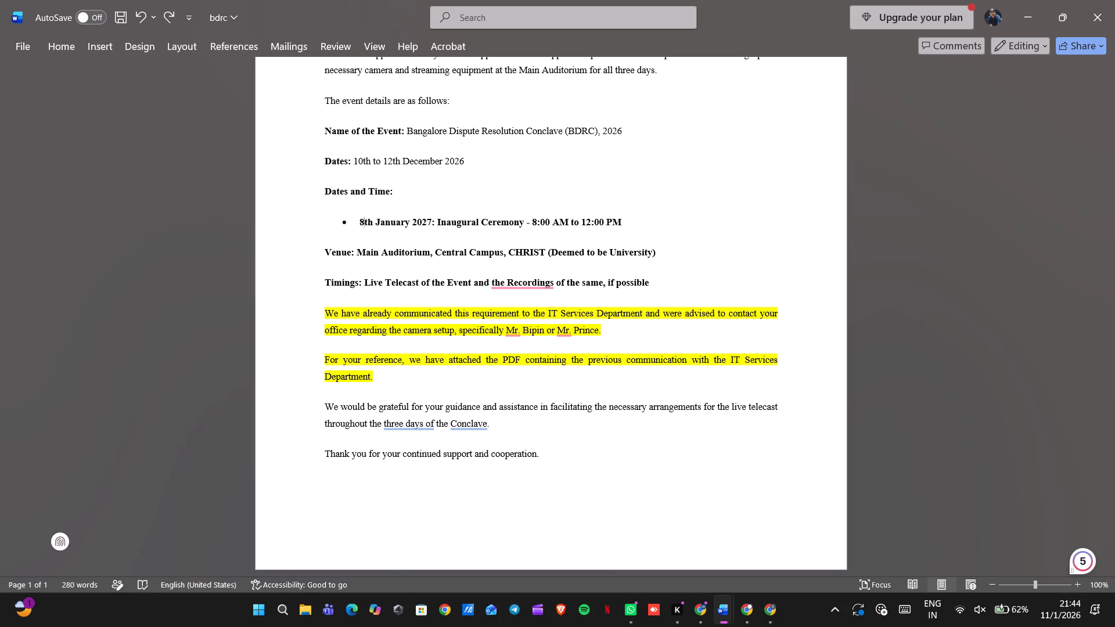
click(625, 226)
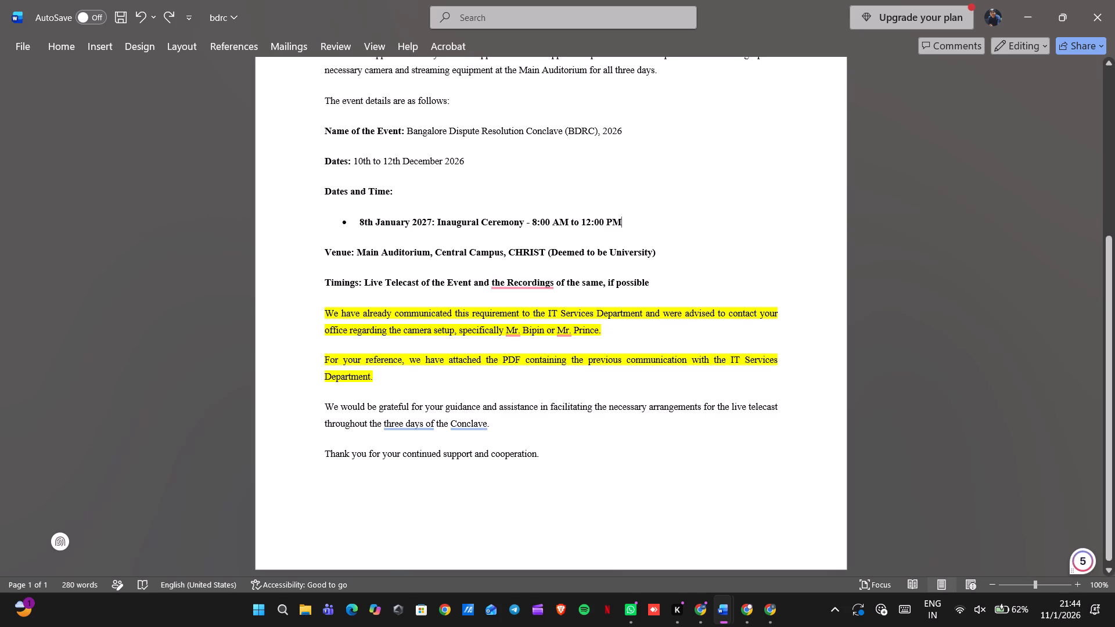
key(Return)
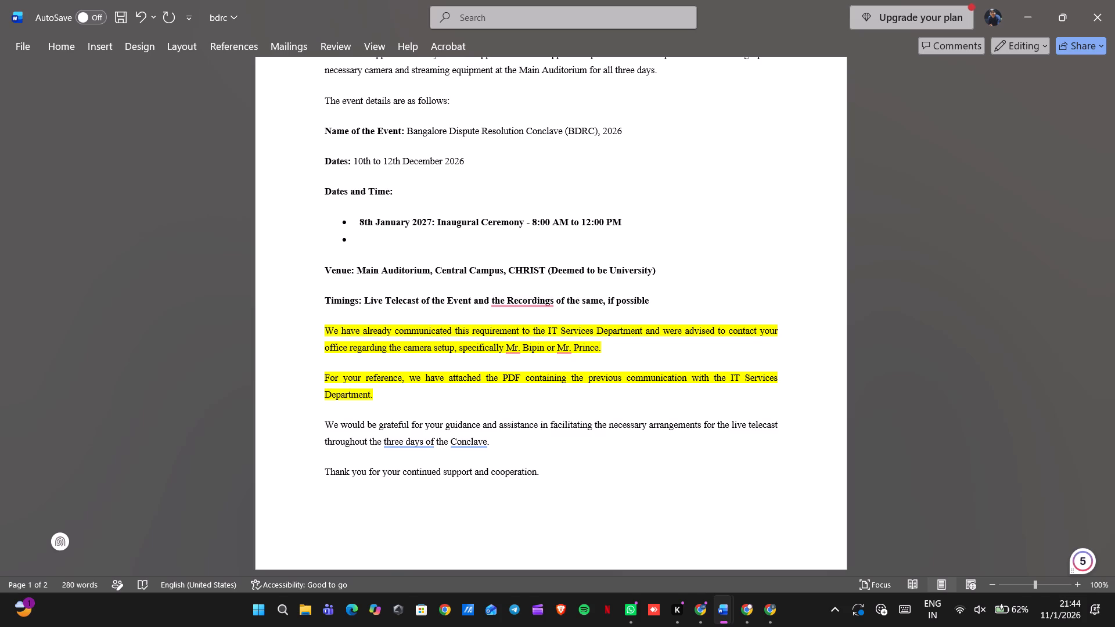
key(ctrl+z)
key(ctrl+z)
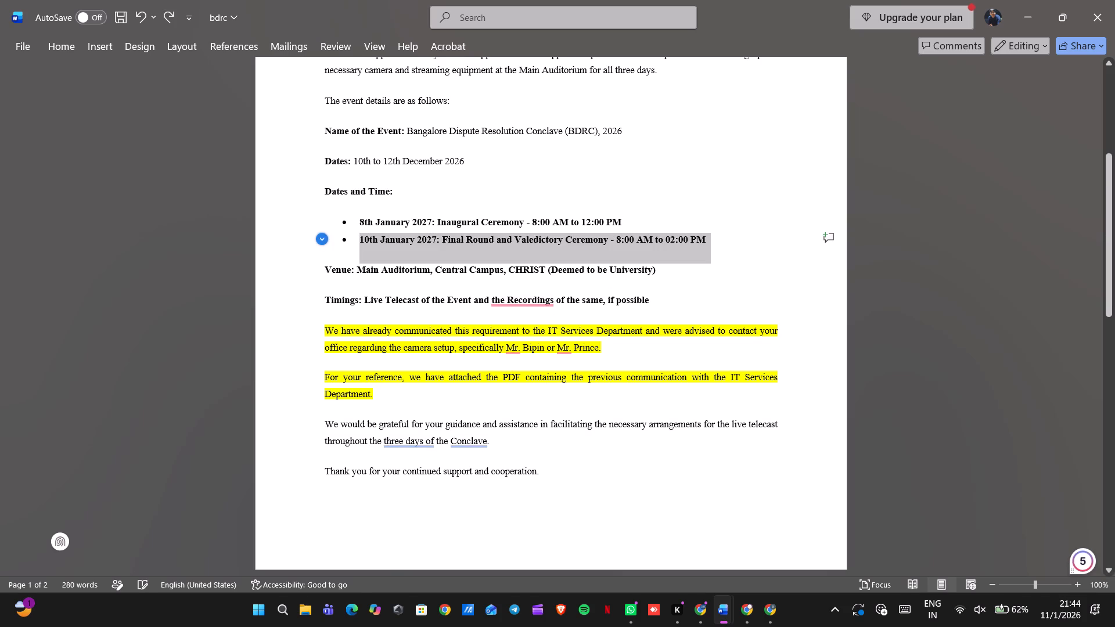
Delete the "10th January 2027: Final Round and Valedictory Ceremony" bullet from the Dates and Time list.
click(629, 222)
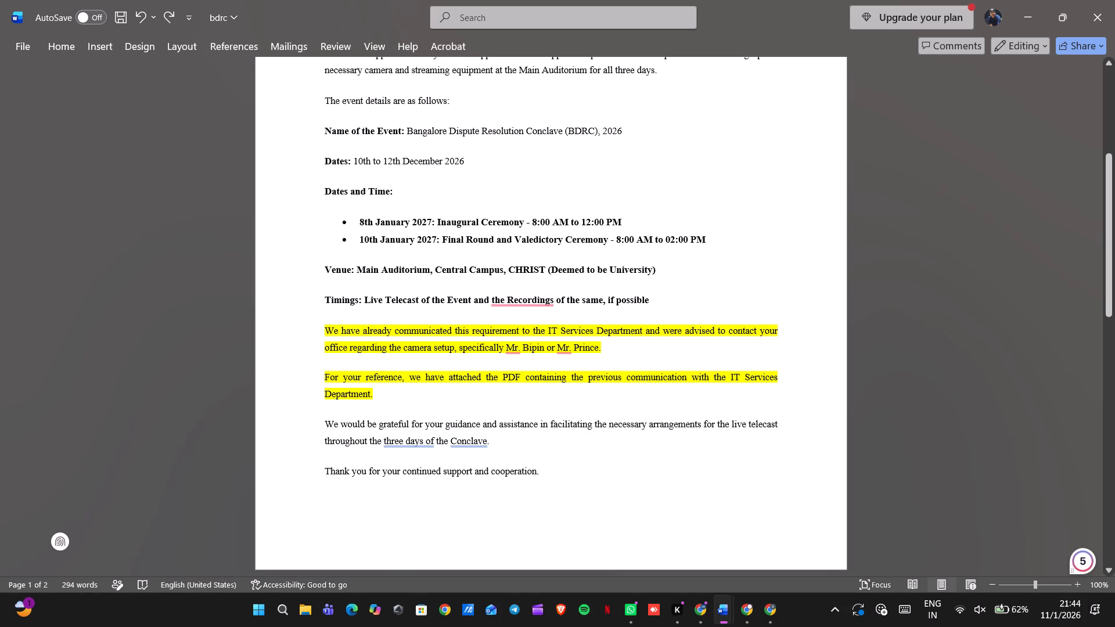
drag(713, 240, 487, 232)
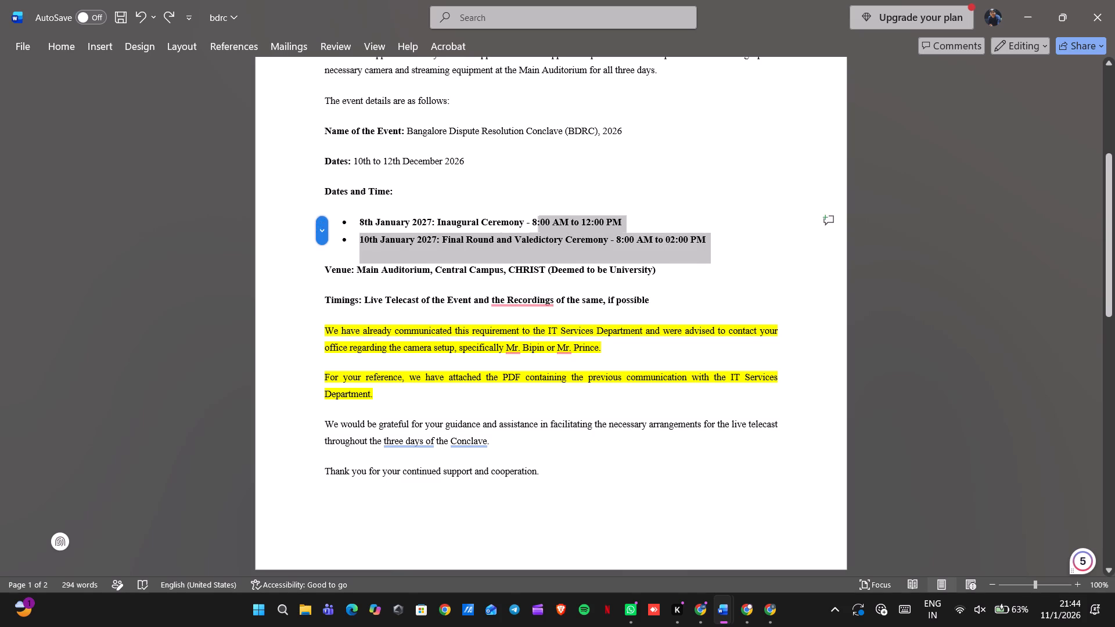
drag(487, 232, 357, 244)
key(BackSpace)
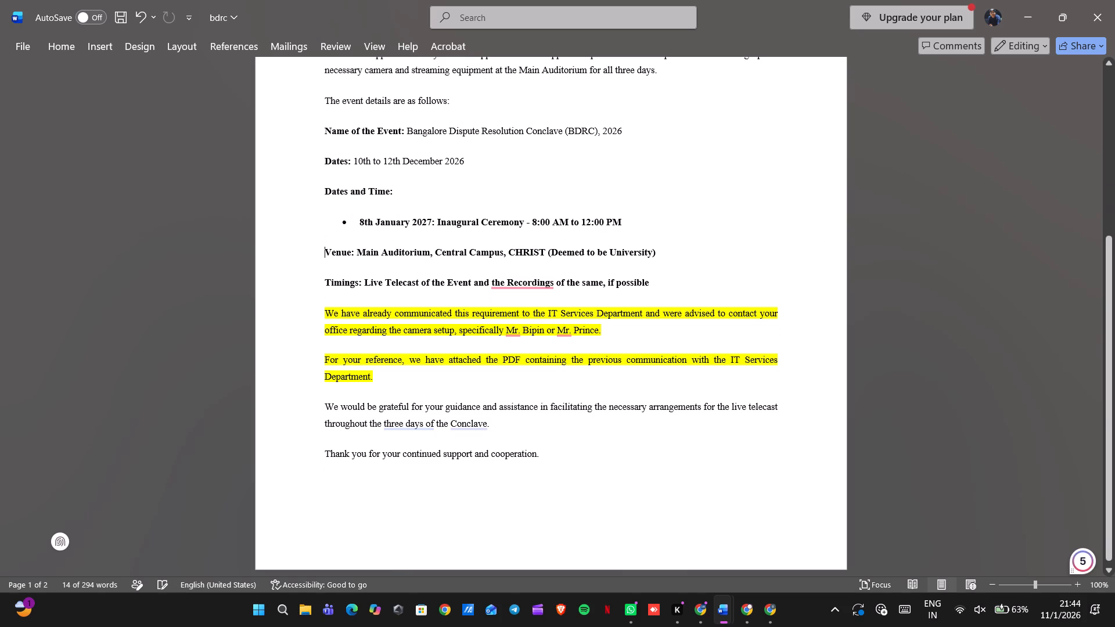
Change the date in the Inaugural Ceremony bullet to 10th December 2026.
click(363, 222)
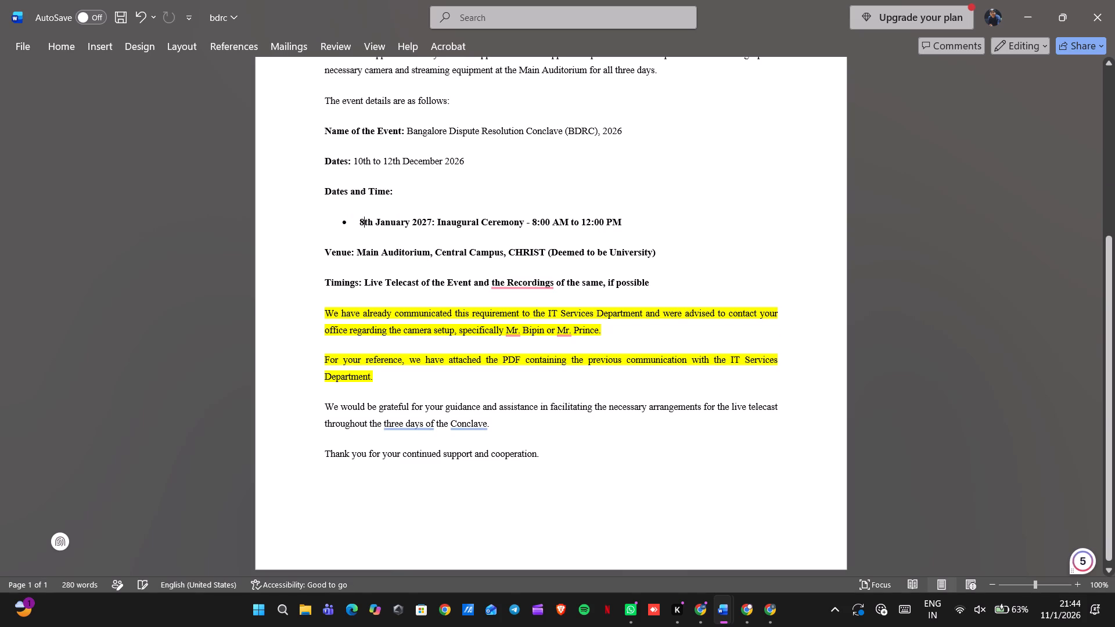
key(BackSpace)
text(10)
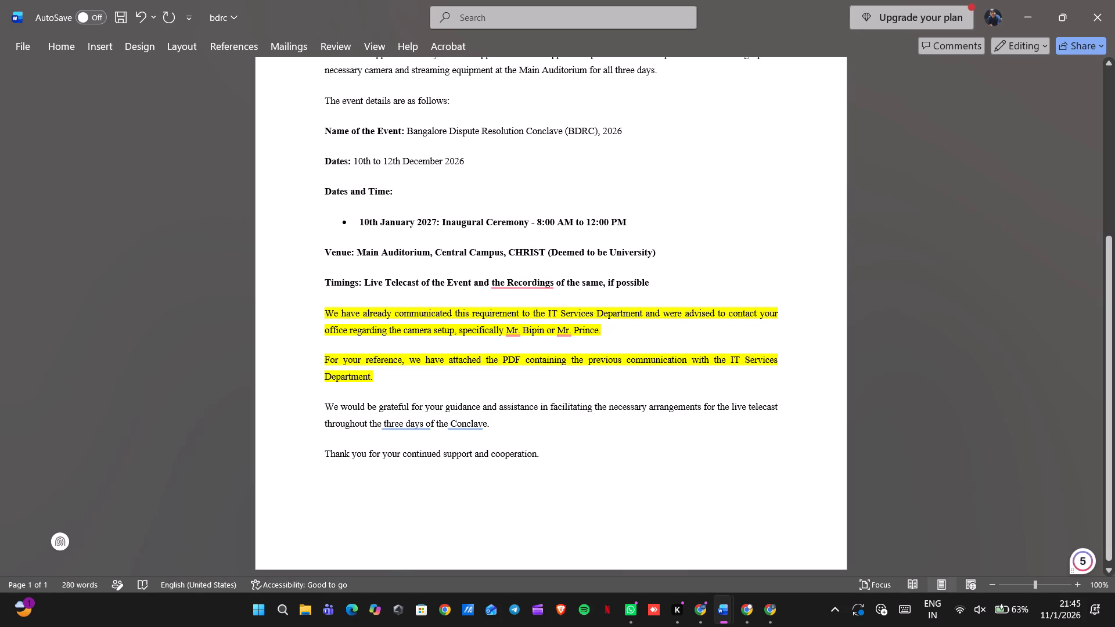
drag(413, 223, 379, 226)
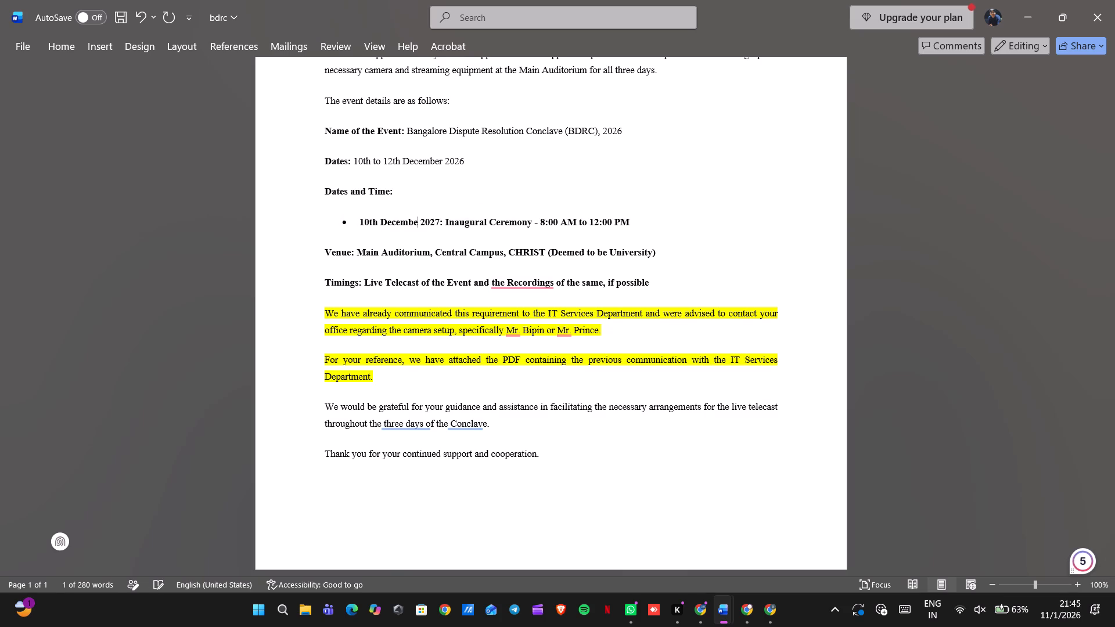
click(439, 218)
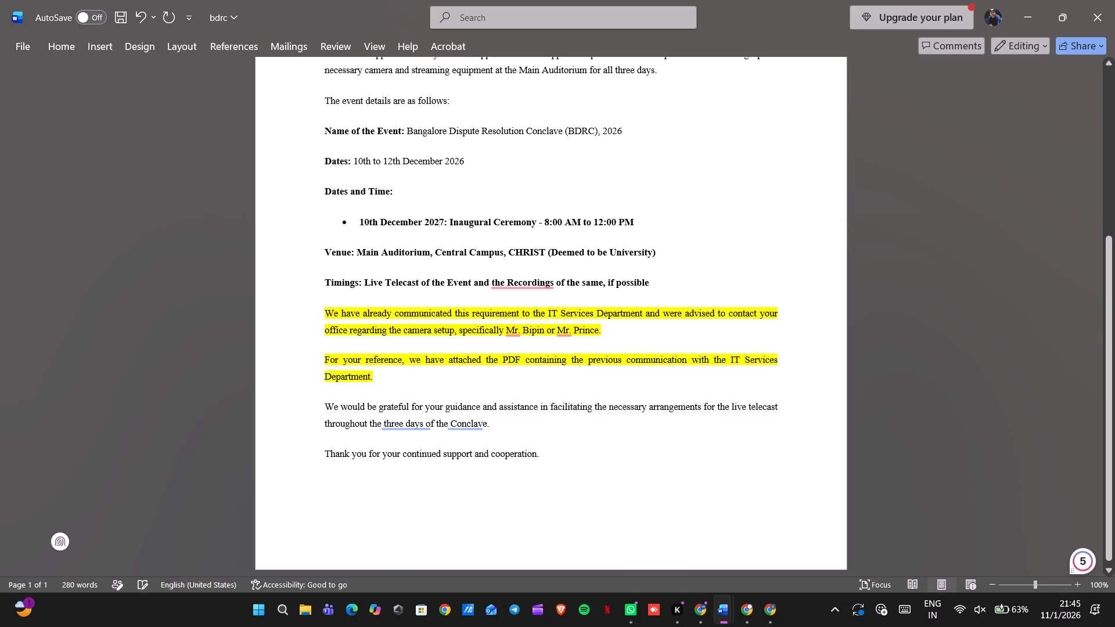
key(Right)
key(BackSpace)
key(7)
key(BackSpace)
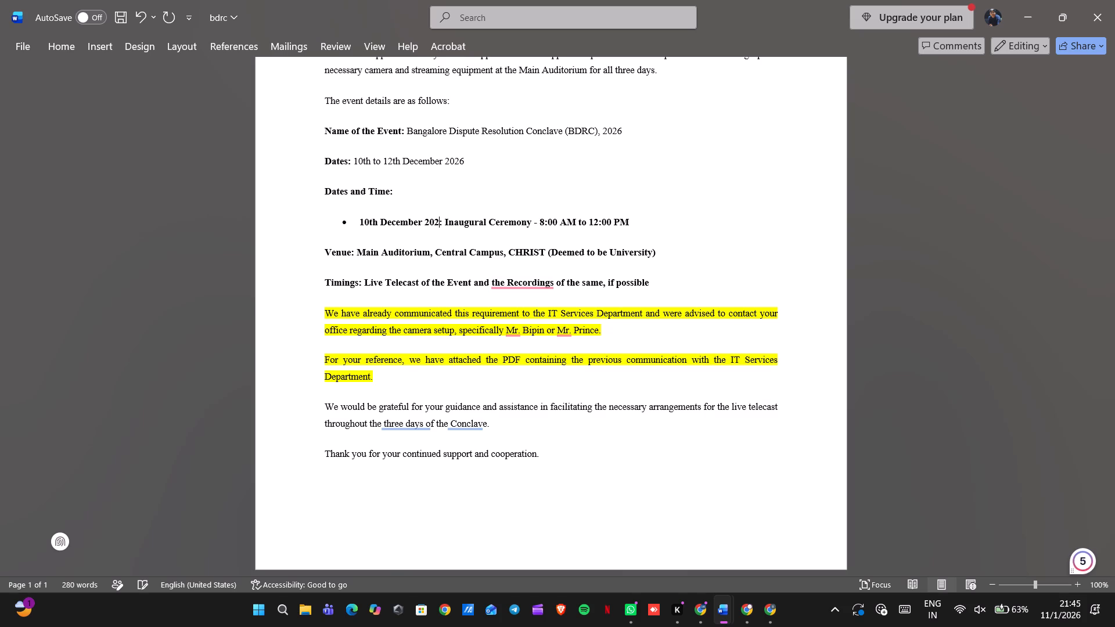
key(6)
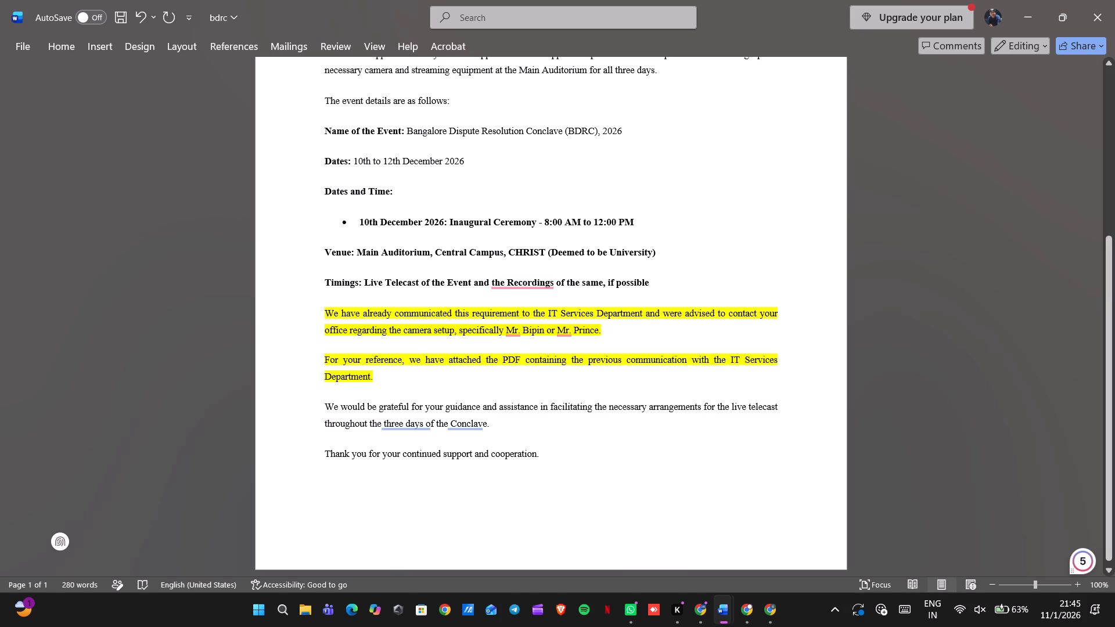
Remove "Inaugural Ceremony" and the colon so the bullet reads "10th December 2026 - 8:00 AM to 12:00 PM".
drag(534, 226, 456, 221)
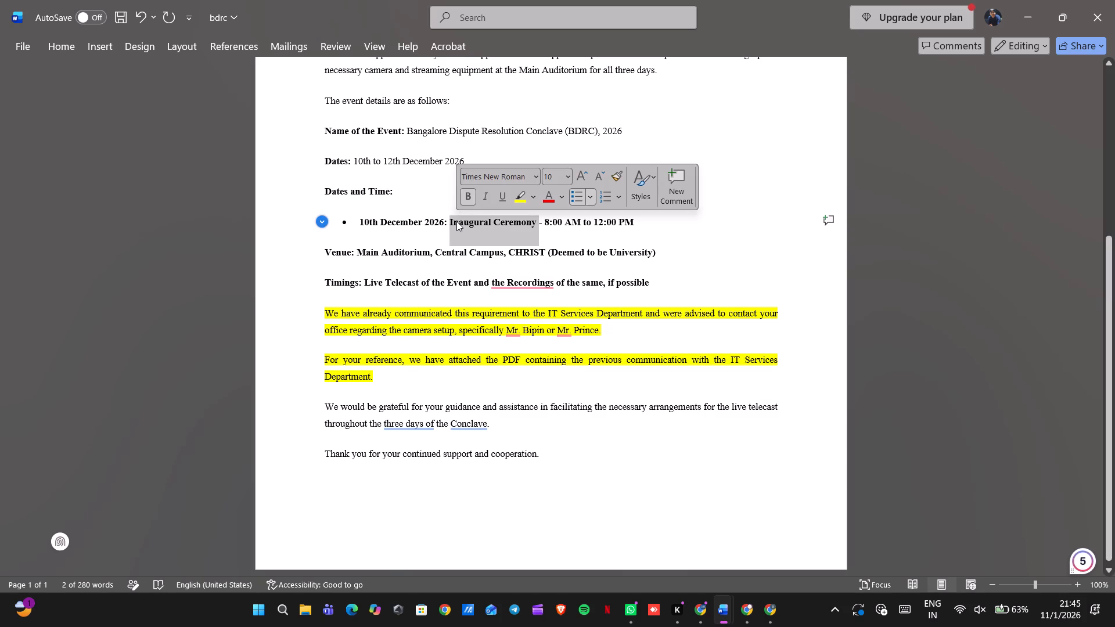
key(BackSpace)
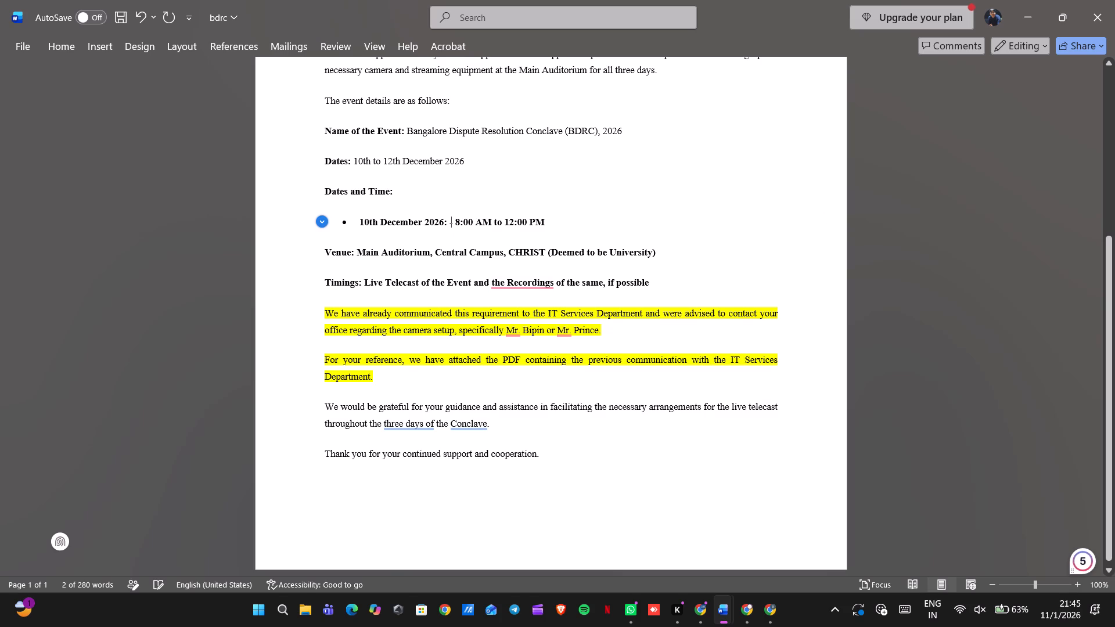
key(BackSpace)
key(BackSpace)
key(space)
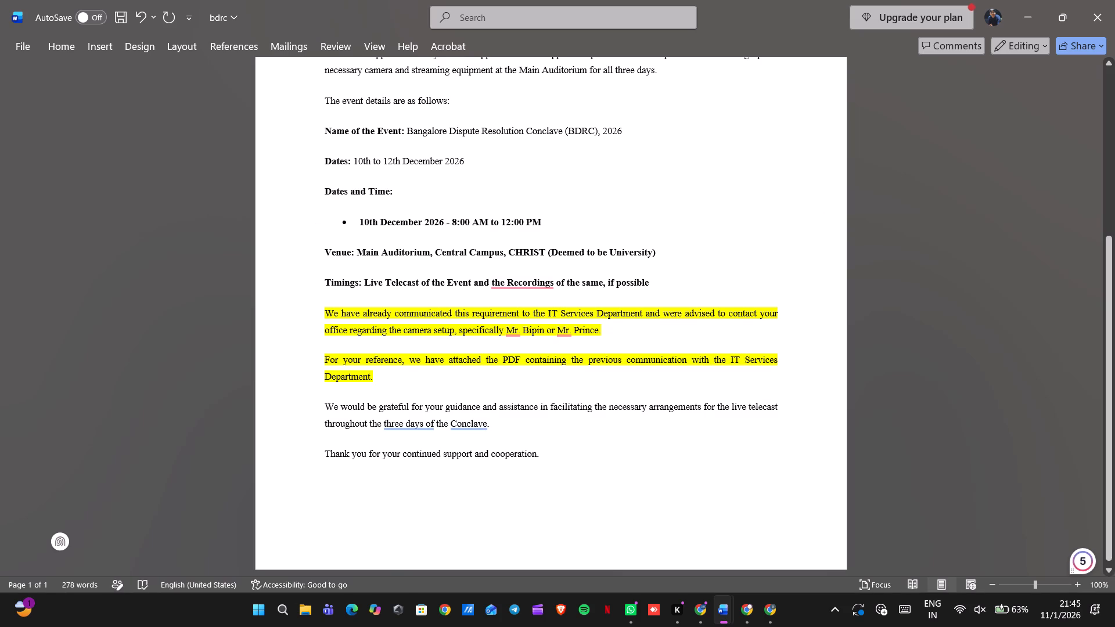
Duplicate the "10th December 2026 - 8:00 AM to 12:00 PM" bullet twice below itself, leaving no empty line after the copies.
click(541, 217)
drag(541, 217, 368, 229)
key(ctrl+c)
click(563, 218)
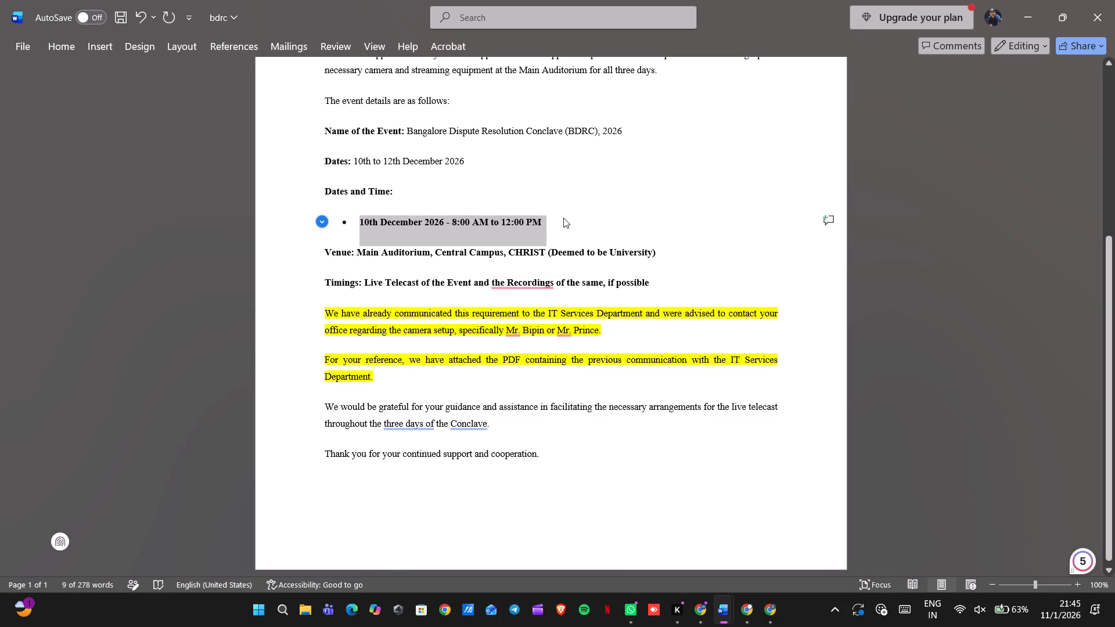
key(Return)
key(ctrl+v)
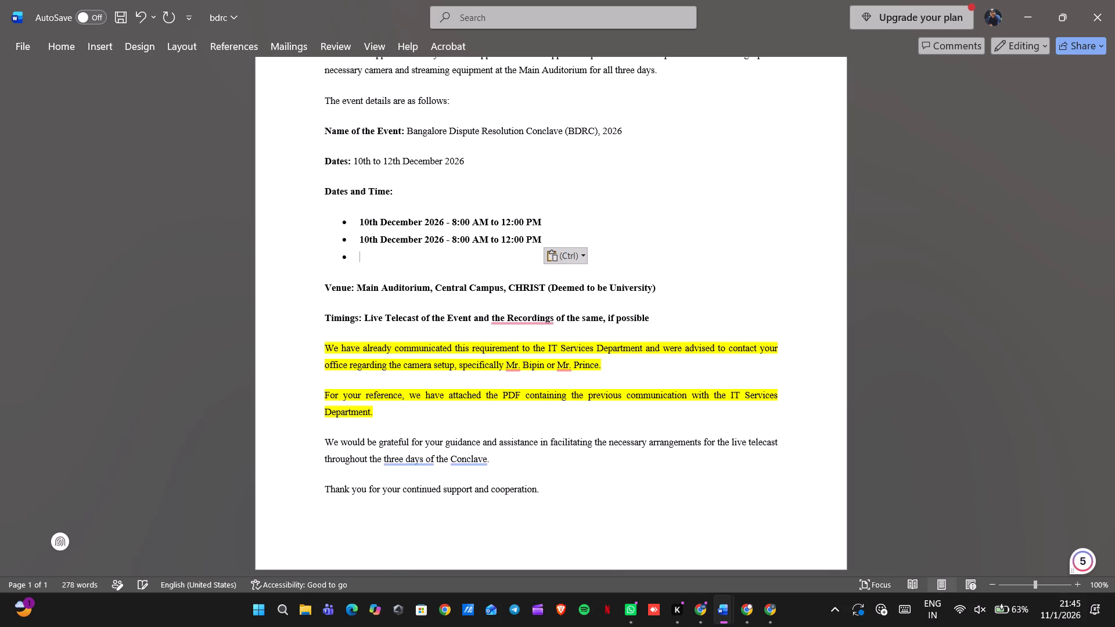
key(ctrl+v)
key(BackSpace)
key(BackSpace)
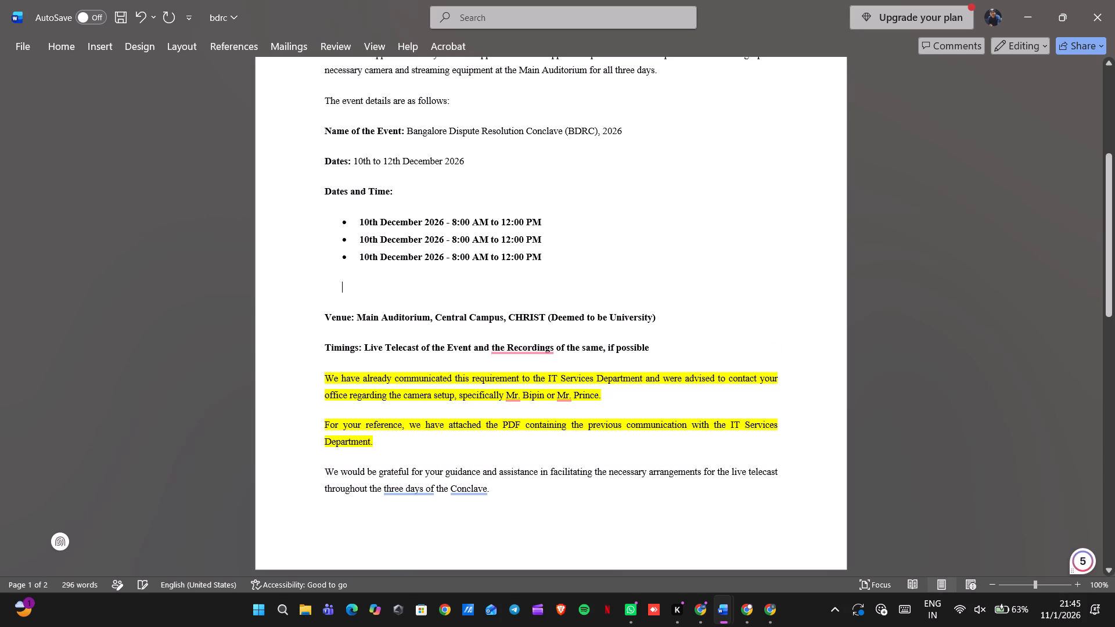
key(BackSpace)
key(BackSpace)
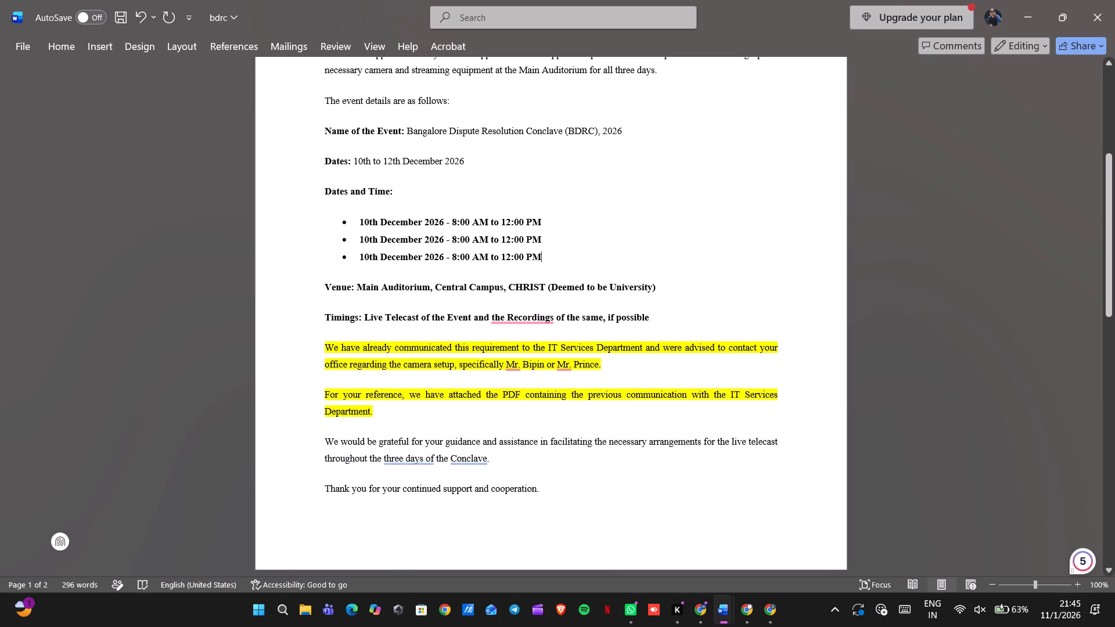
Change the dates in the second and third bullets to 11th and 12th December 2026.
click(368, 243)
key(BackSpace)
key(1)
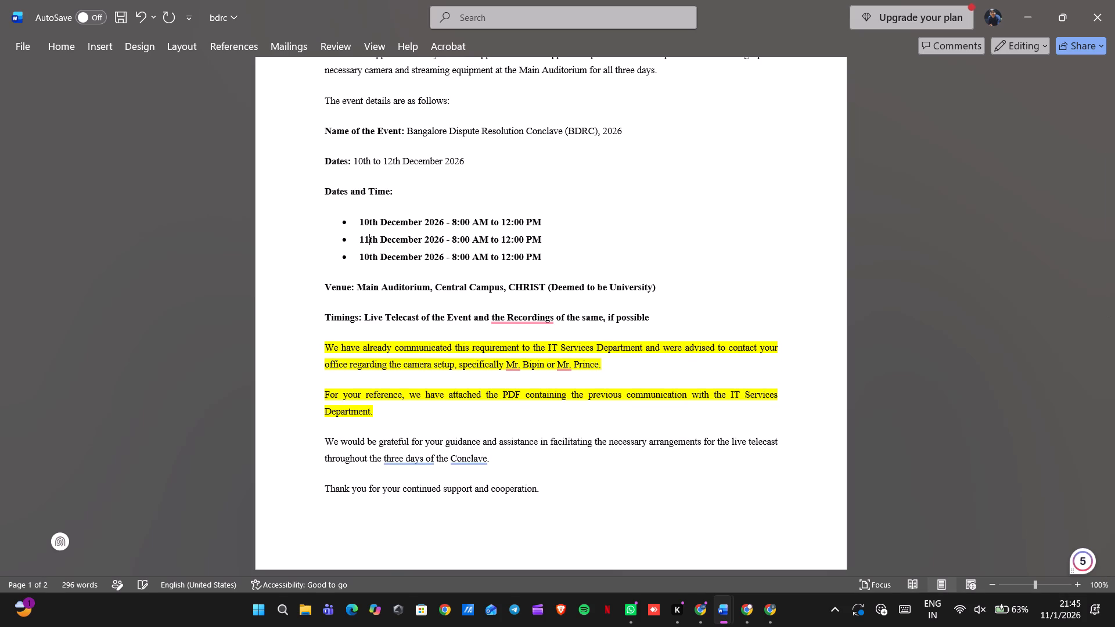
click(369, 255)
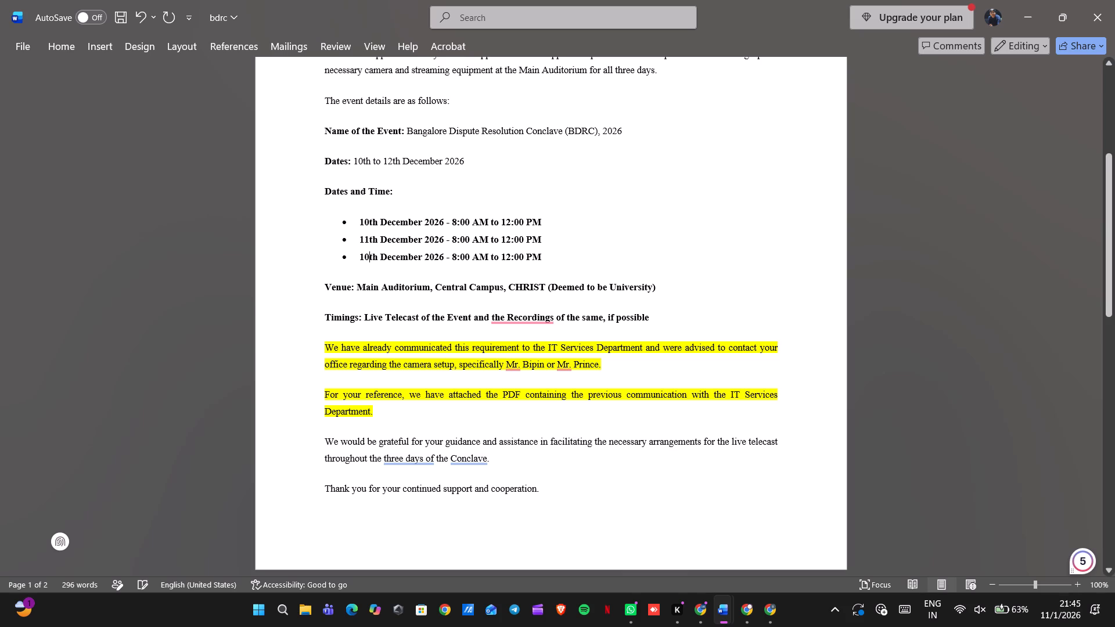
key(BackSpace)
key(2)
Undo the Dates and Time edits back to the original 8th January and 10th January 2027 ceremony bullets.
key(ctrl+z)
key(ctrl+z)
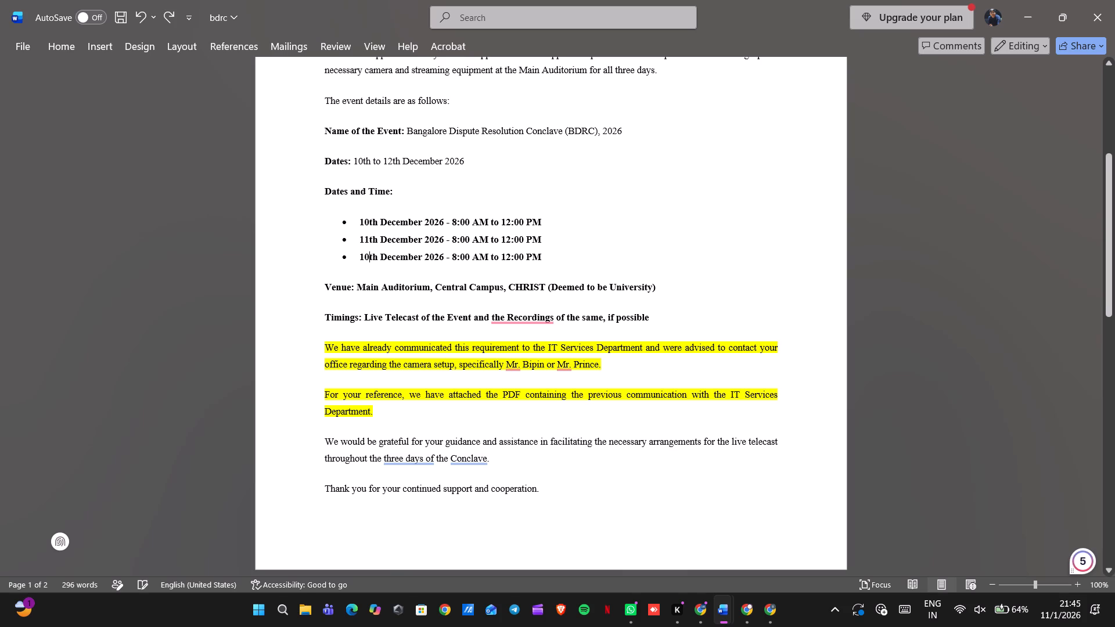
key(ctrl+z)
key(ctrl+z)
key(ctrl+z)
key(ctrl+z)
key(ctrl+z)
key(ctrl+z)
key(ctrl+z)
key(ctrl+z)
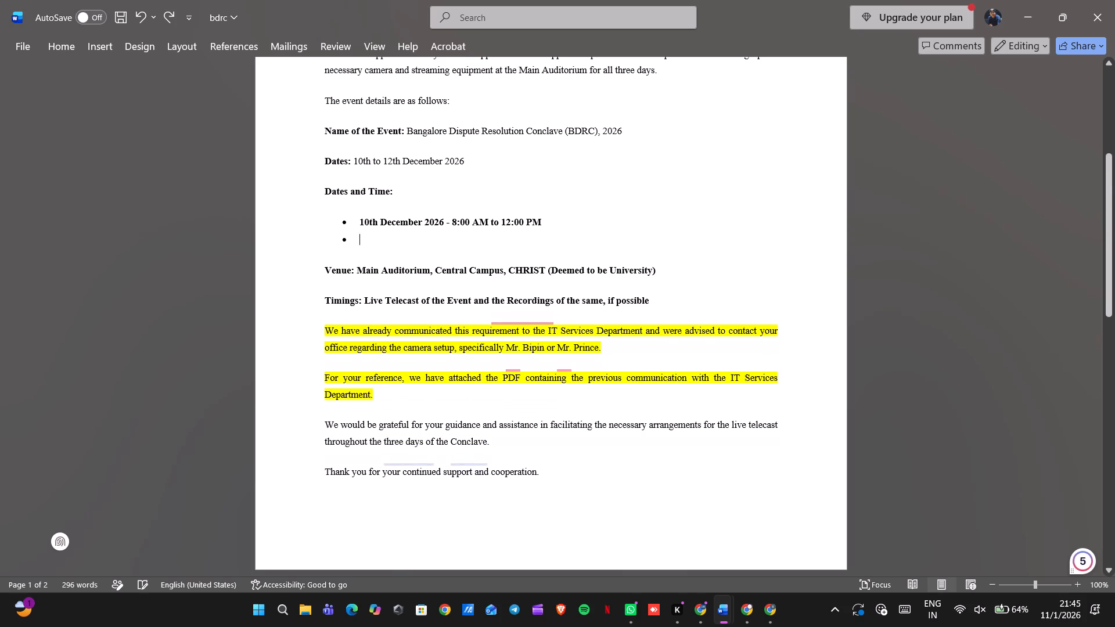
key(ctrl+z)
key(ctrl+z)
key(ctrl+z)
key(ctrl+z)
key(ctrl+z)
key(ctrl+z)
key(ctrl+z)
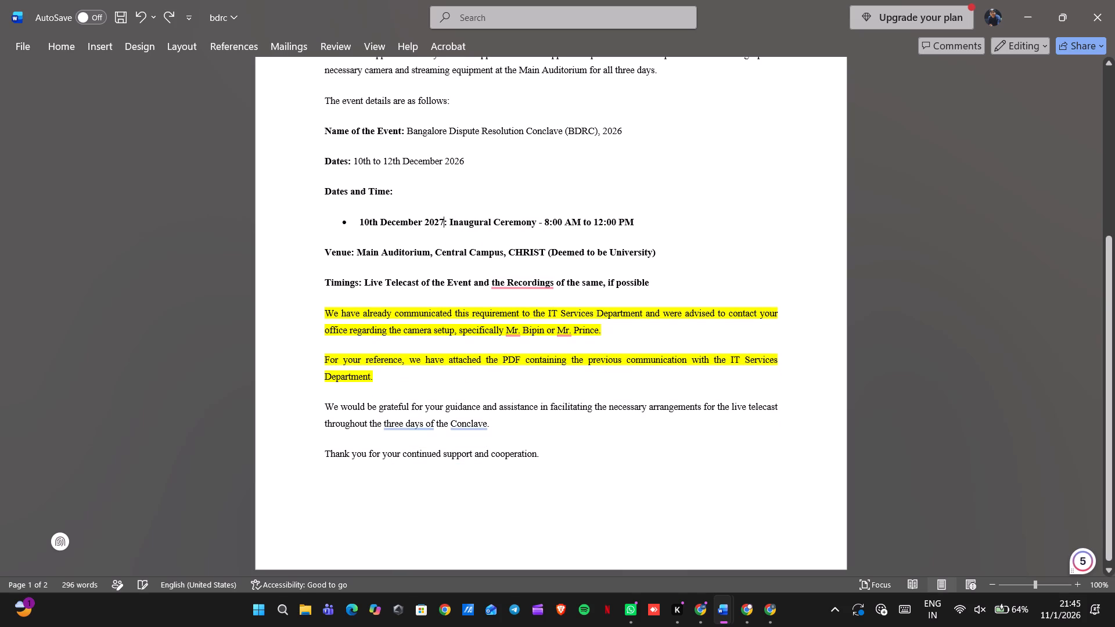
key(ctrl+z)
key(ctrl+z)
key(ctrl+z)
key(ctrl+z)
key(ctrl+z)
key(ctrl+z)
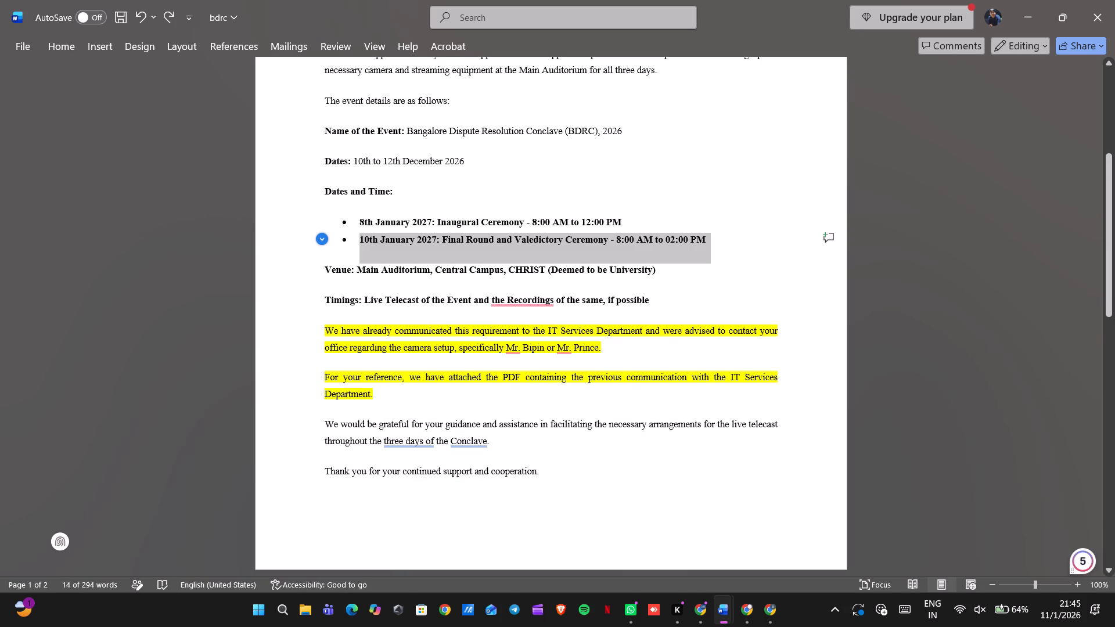
Reword the event name in the 8th January bullet from the Dates and Time list as "BDRC Inaugural".
click(503, 225)
click(438, 225)
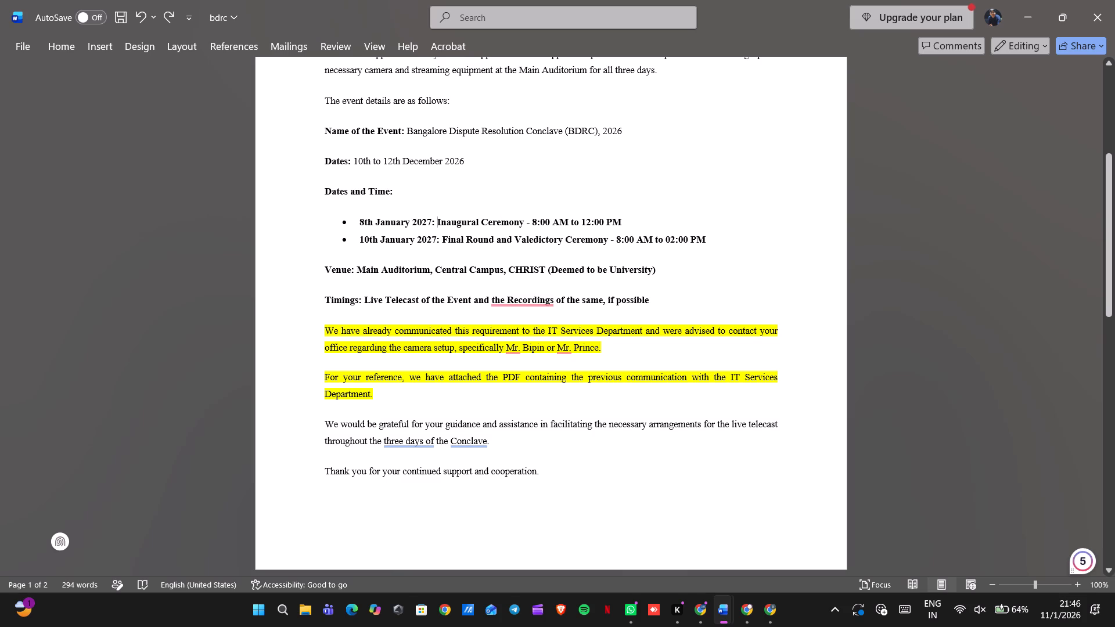
text(BDRCC)
key(BackSpace)
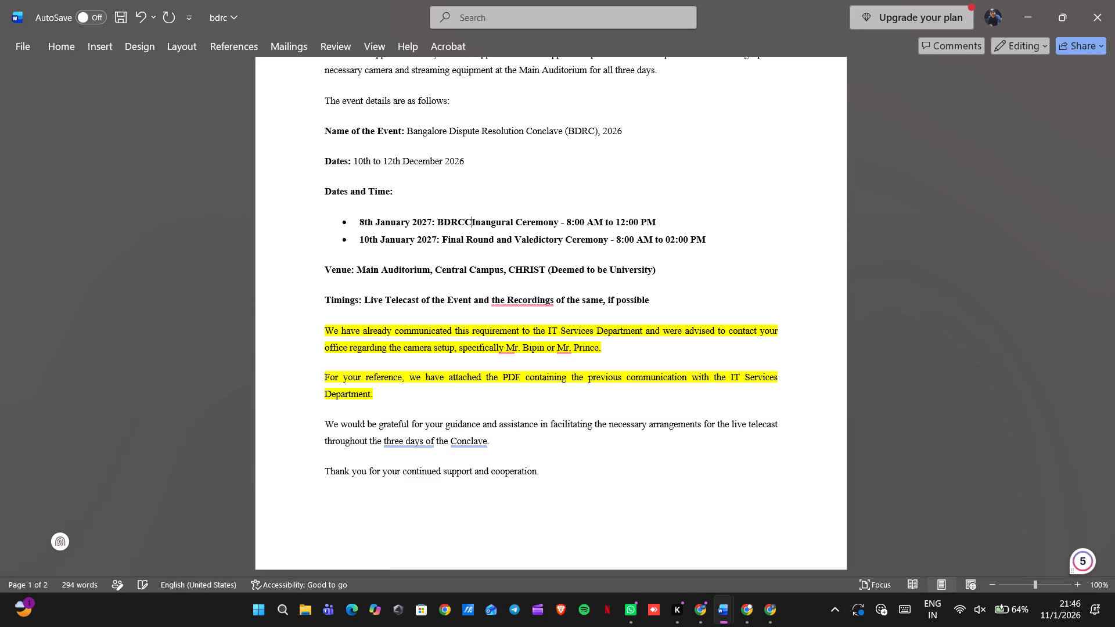
key(space)
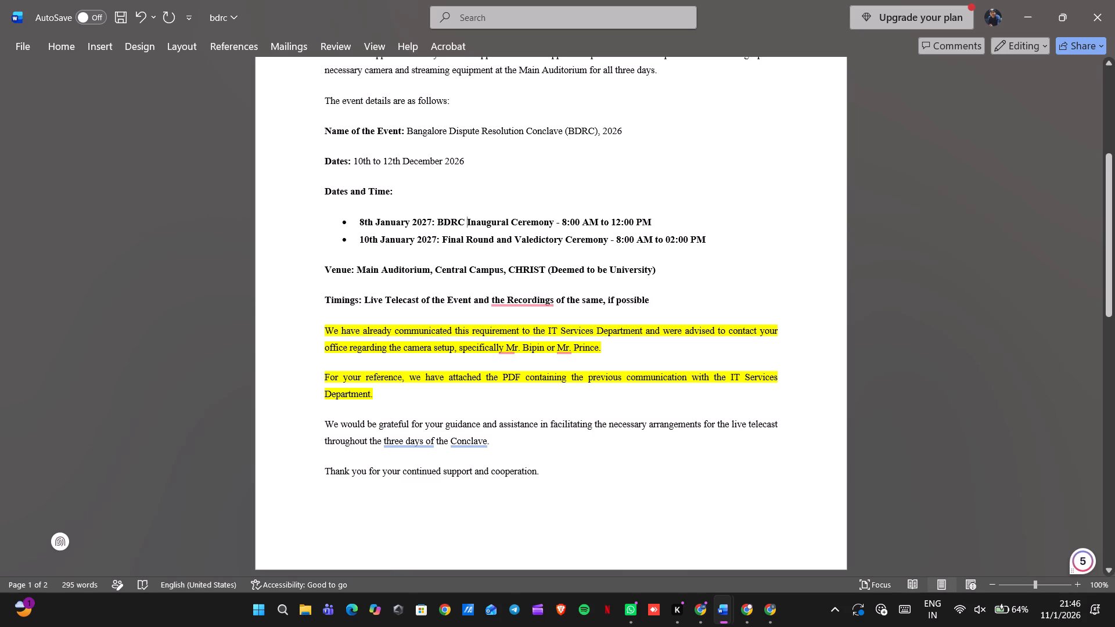
drag(553, 226, 508, 222)
key(BackSpace)
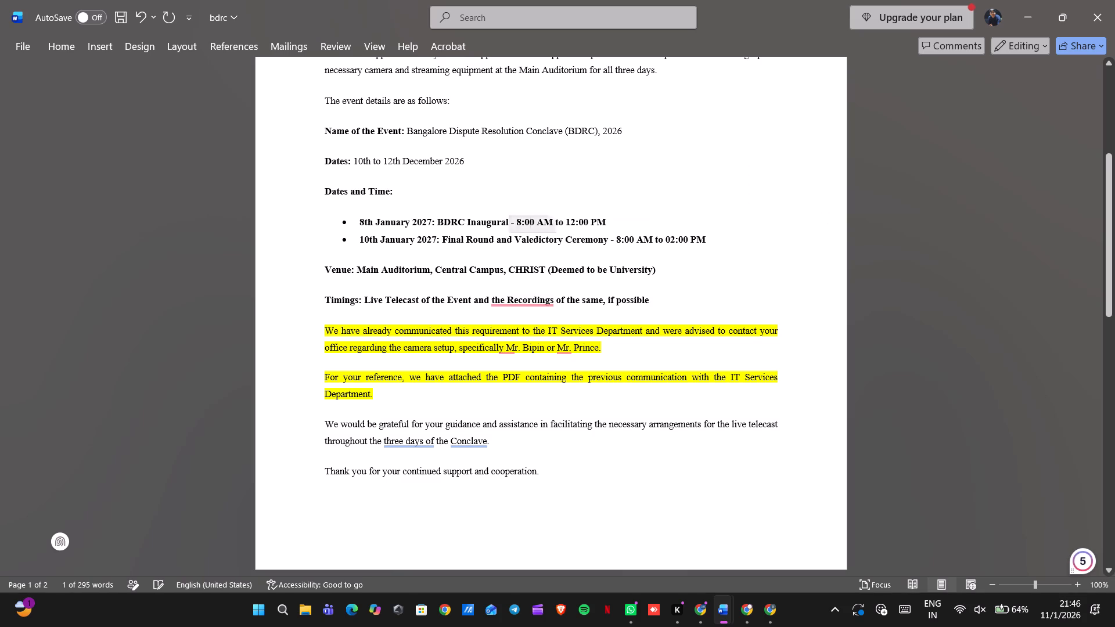
Reword the event name in the 10th January bullet as "BDRC Valedictory".
drag(512, 239, 449, 246)
text(BDRC)
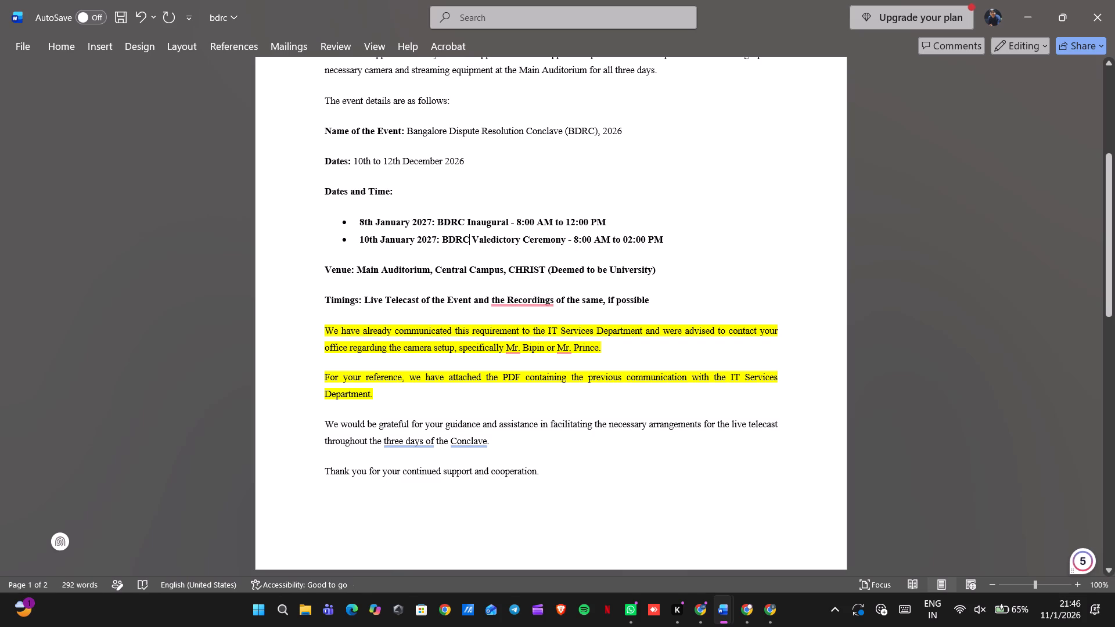
click(564, 239)
text(==)
key(F11)
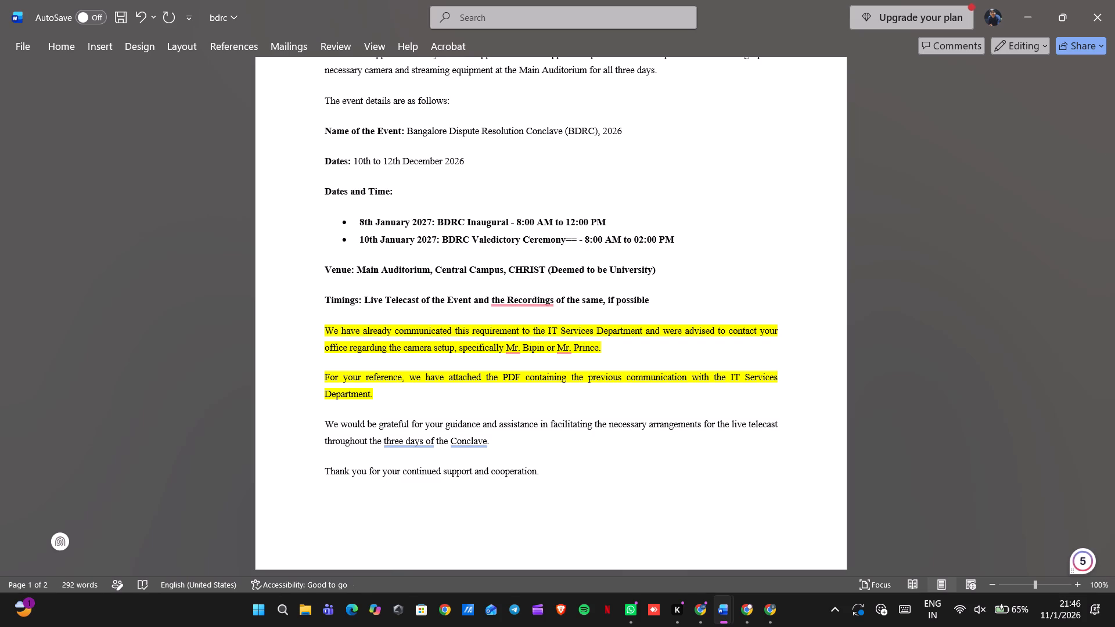
key(BackSpace)
key(BackSpace)
key(BackSpace)
key(BackSpace)
key(BackSpace)
key(BackSpace)
key(BackSpace)
key(BackSpace)
key(BackSpace)
key(BackSpace)
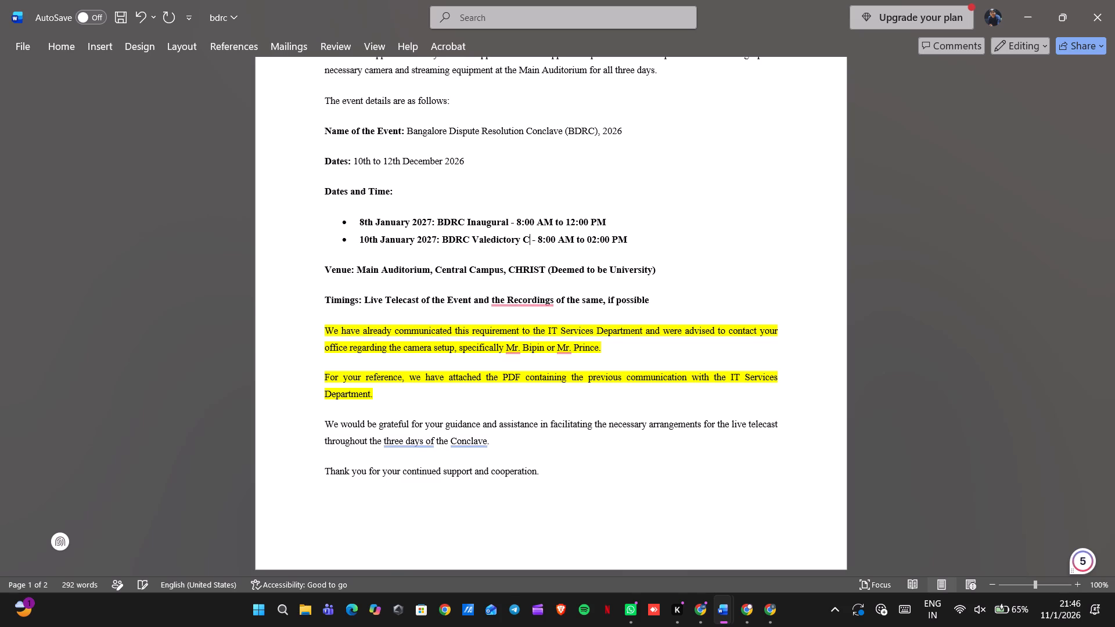
key(BackSpace)
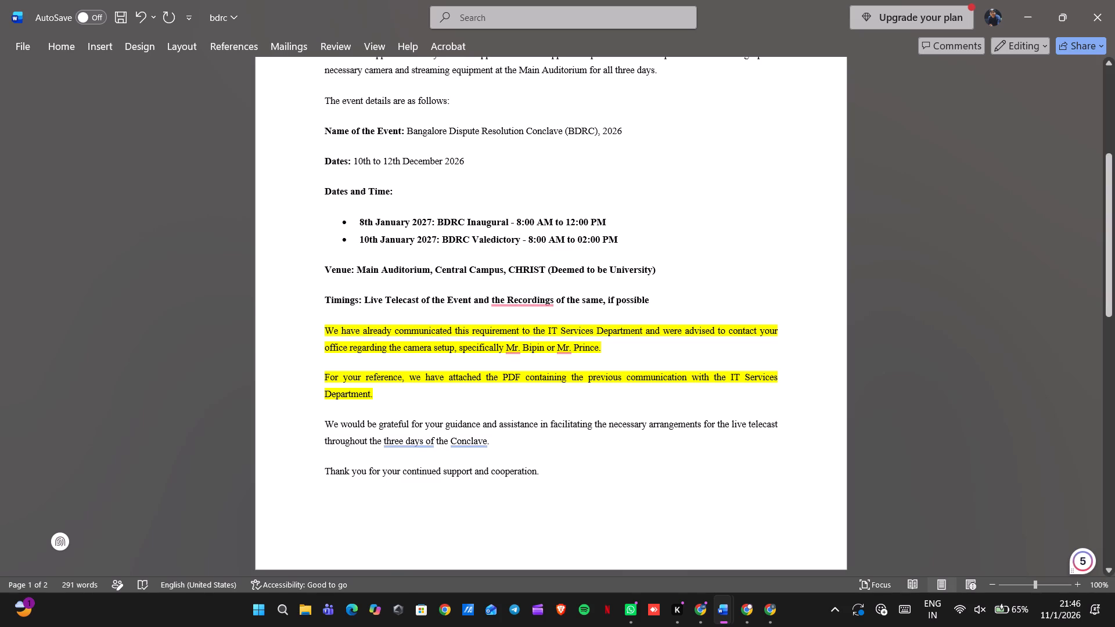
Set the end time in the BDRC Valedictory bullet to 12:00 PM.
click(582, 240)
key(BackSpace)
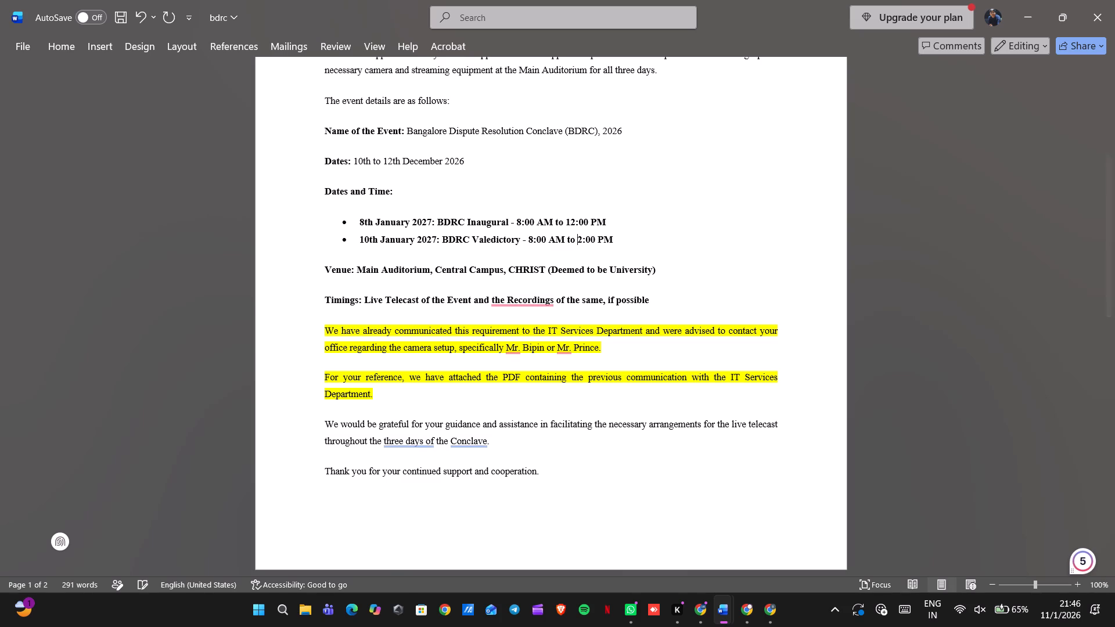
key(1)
Set the end time to 01:00 PM in both the BDRC Inaugural and BDRC Valedictory bullets.
click(574, 220)
key(BackSpace)
text(01)
key(BackSpace)
key(BackSpace)
key(BackSpace)
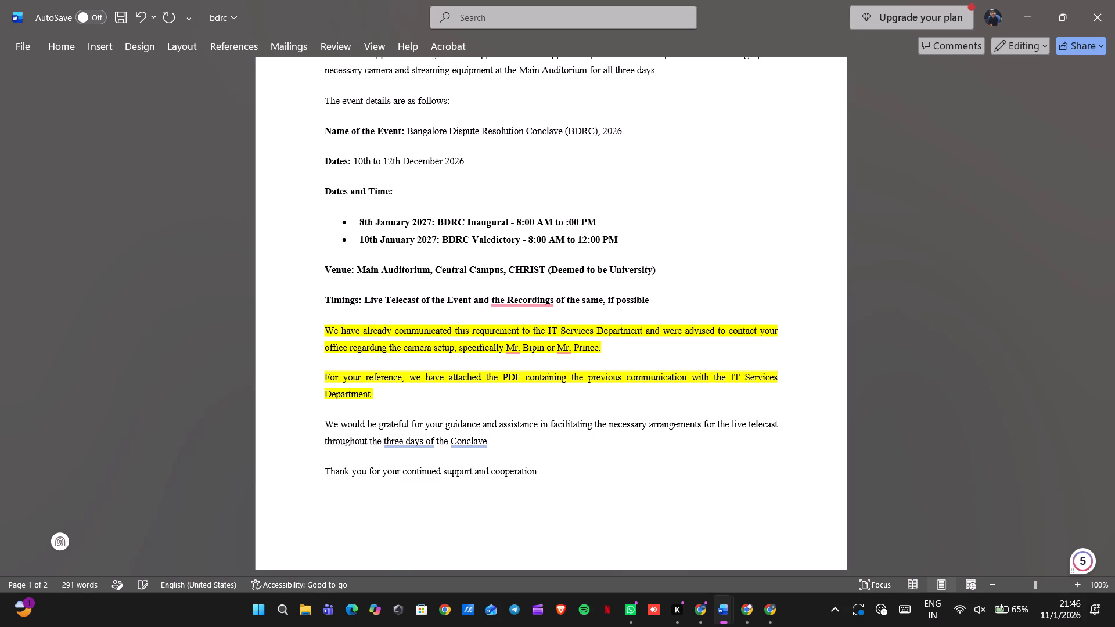
text(01)
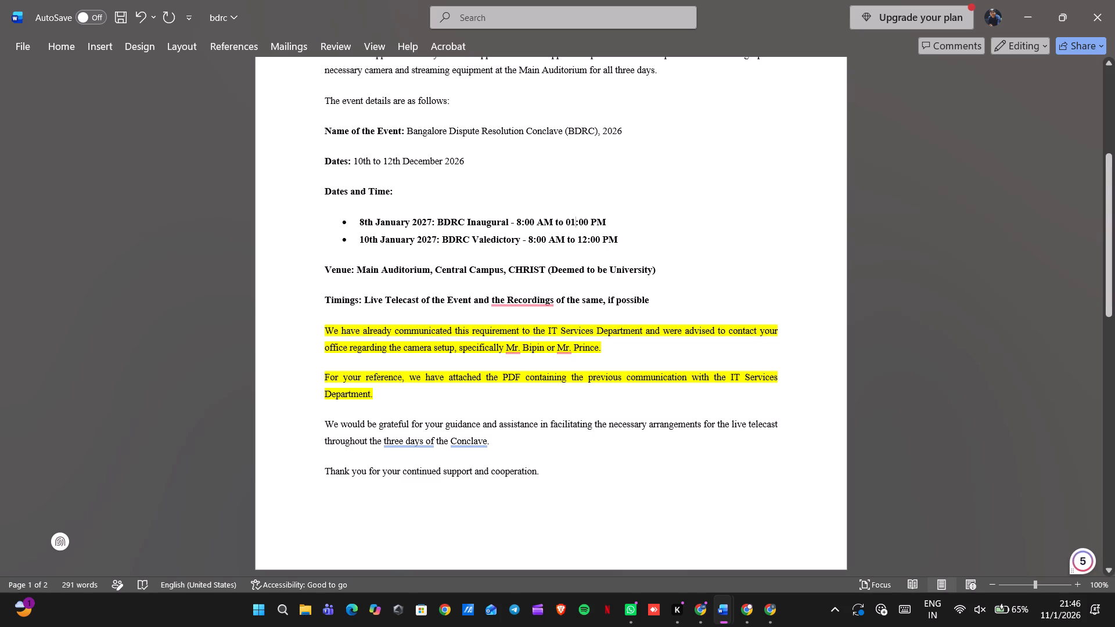
click(587, 239)
key(BackSpace)
key(BackSpace)
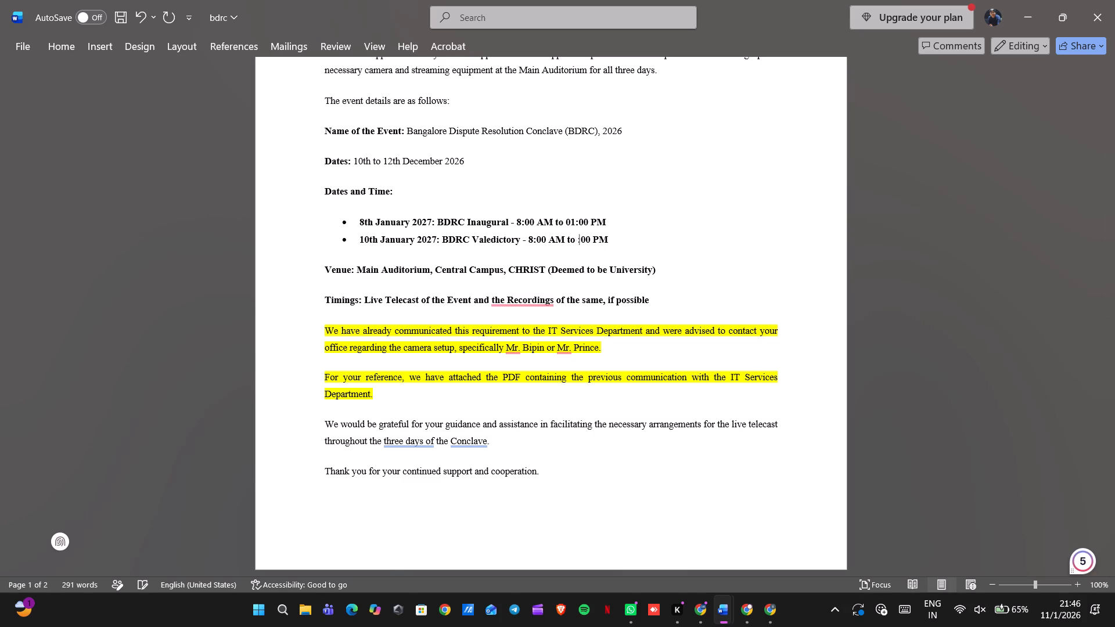
text(01)
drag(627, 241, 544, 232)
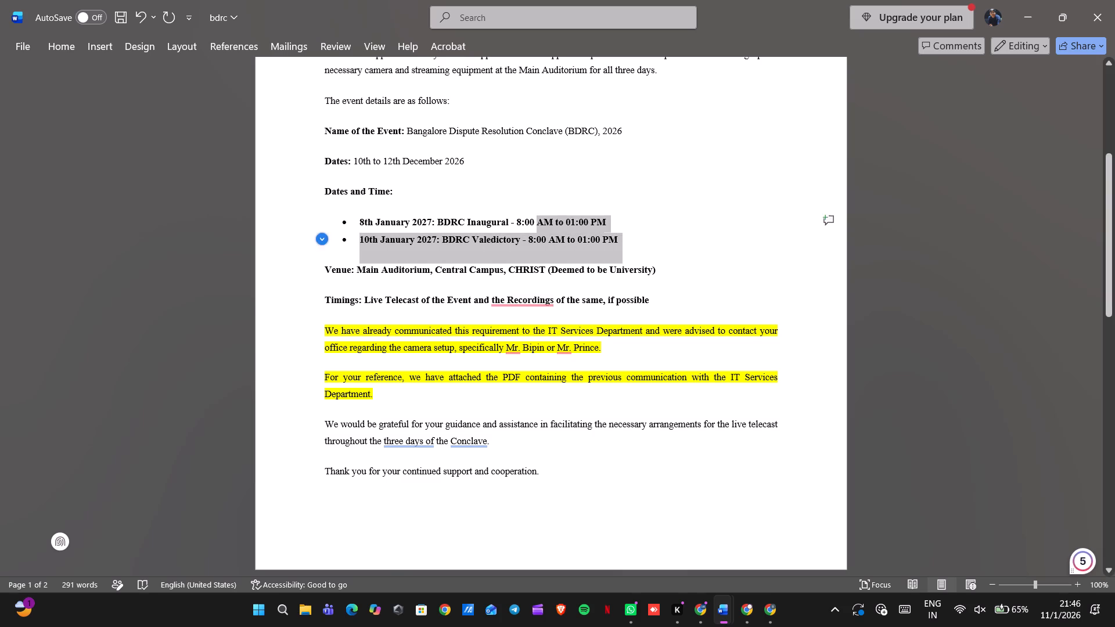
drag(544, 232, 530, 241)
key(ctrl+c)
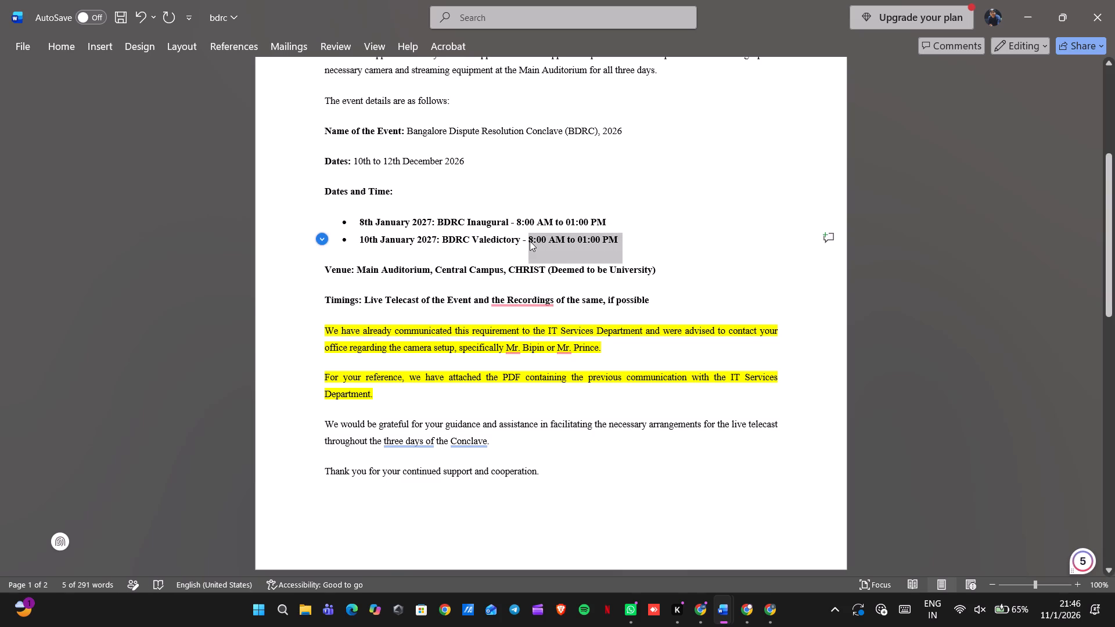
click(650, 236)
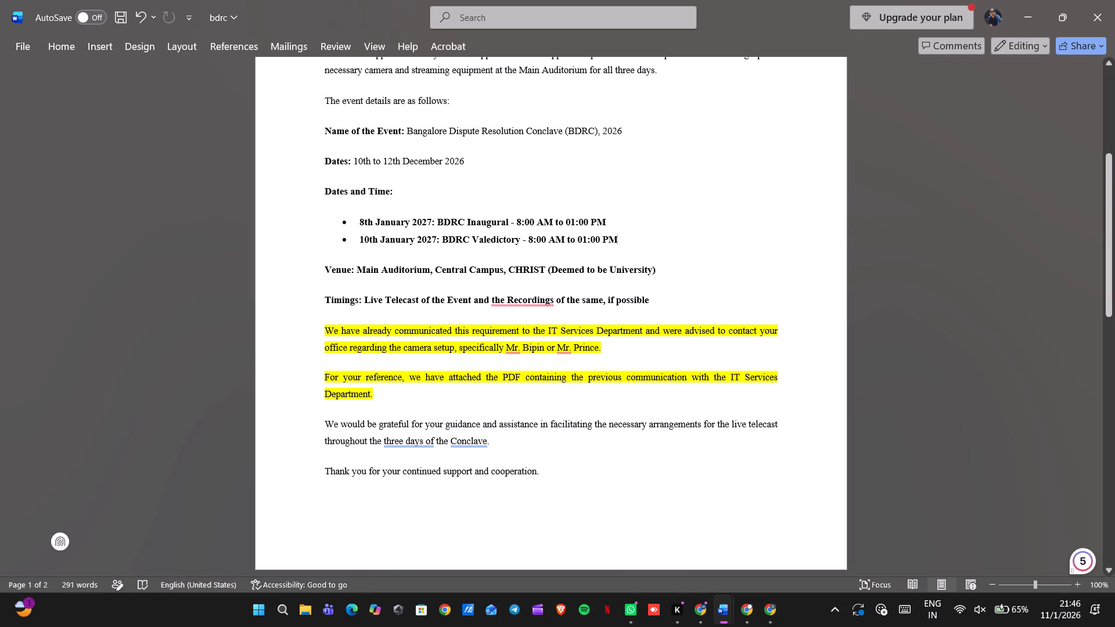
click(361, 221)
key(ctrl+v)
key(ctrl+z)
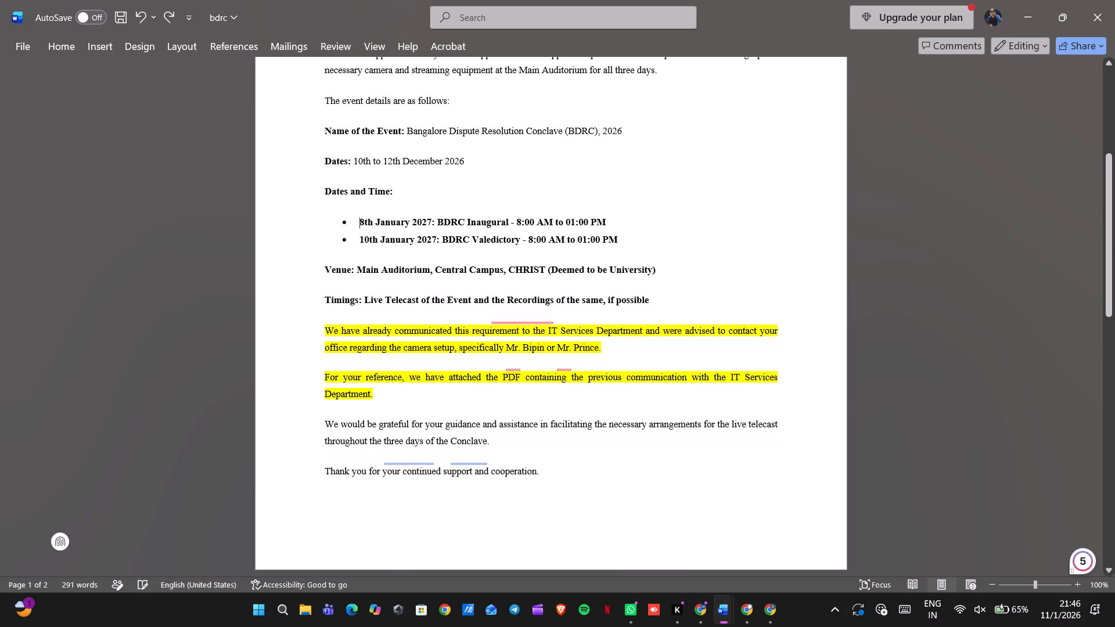
Duplicate the "8th January 2027: BDRC Inaugural - 8:00 AM to 01:00 PM" bullet so a copy sits above the BDRC Valedictory bullet.
drag(607, 224, 381, 236)
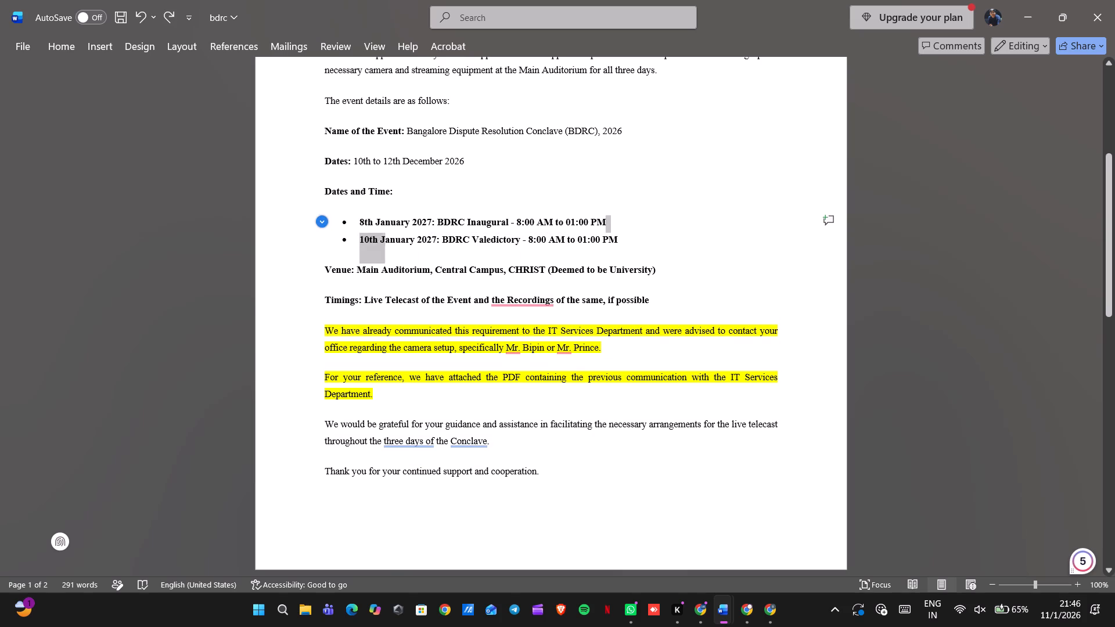
drag(381, 236, 358, 226)
key(ctrl+c)
click(360, 223)
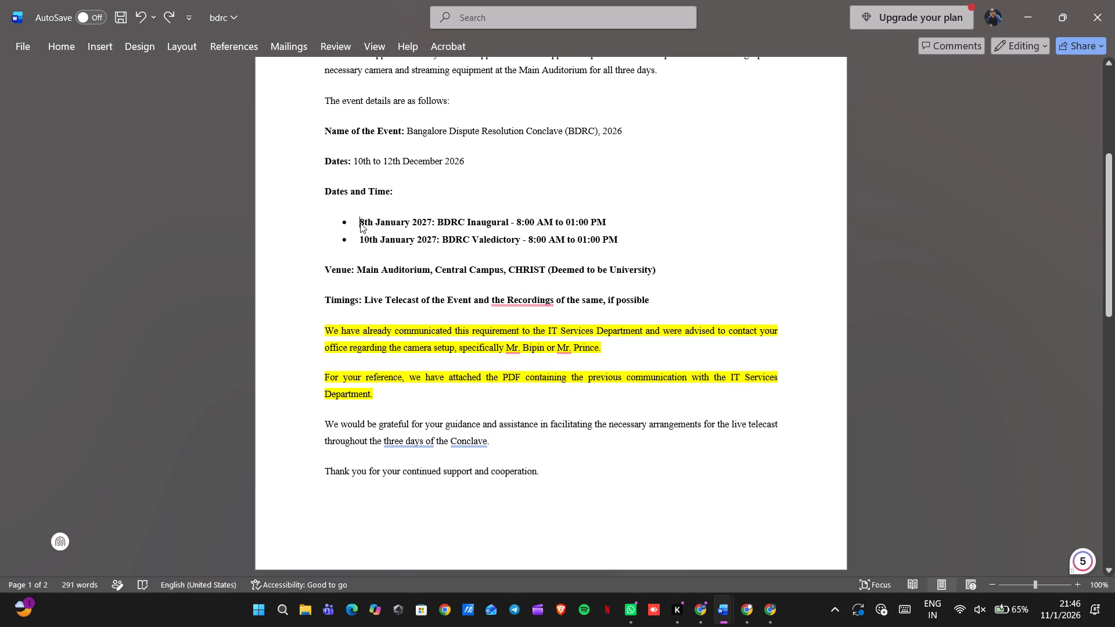
key(ctrl+v)
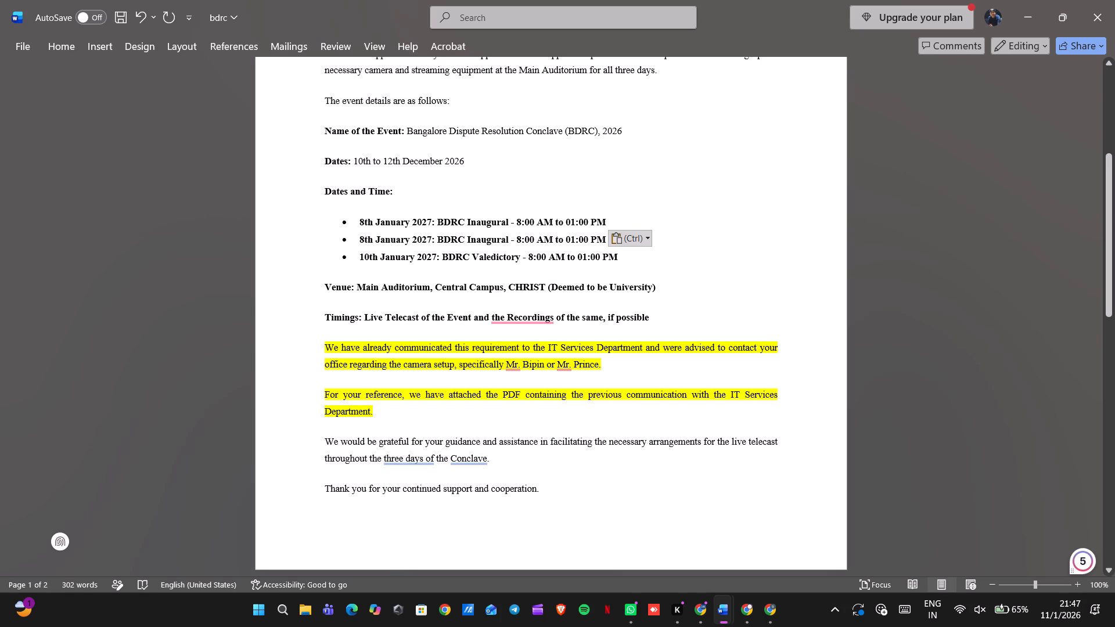
Change the date in the first Dates and Time bullet to 10th December 2026.
click(364, 222)
key(BackSpace)
text(10)
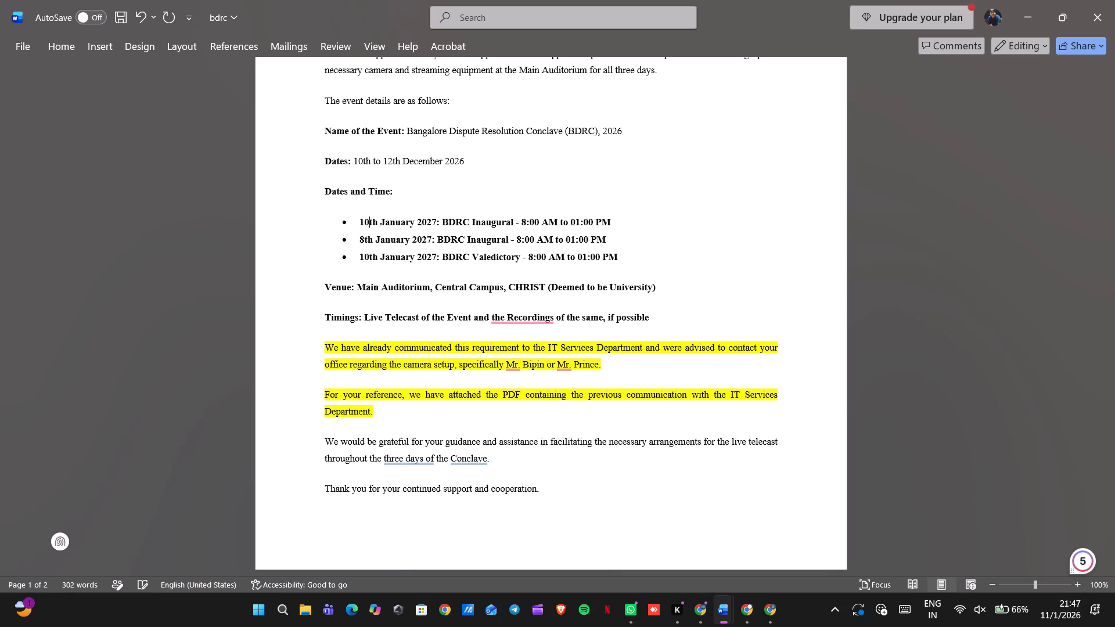
drag(413, 221, 383, 225)
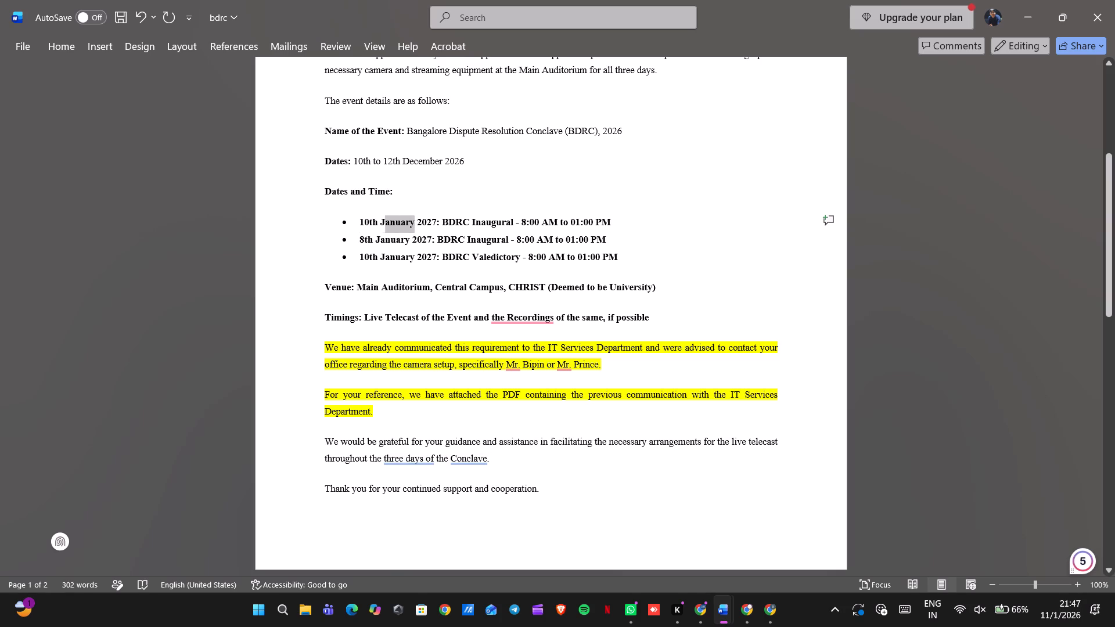
drag(383, 225, 381, 226)
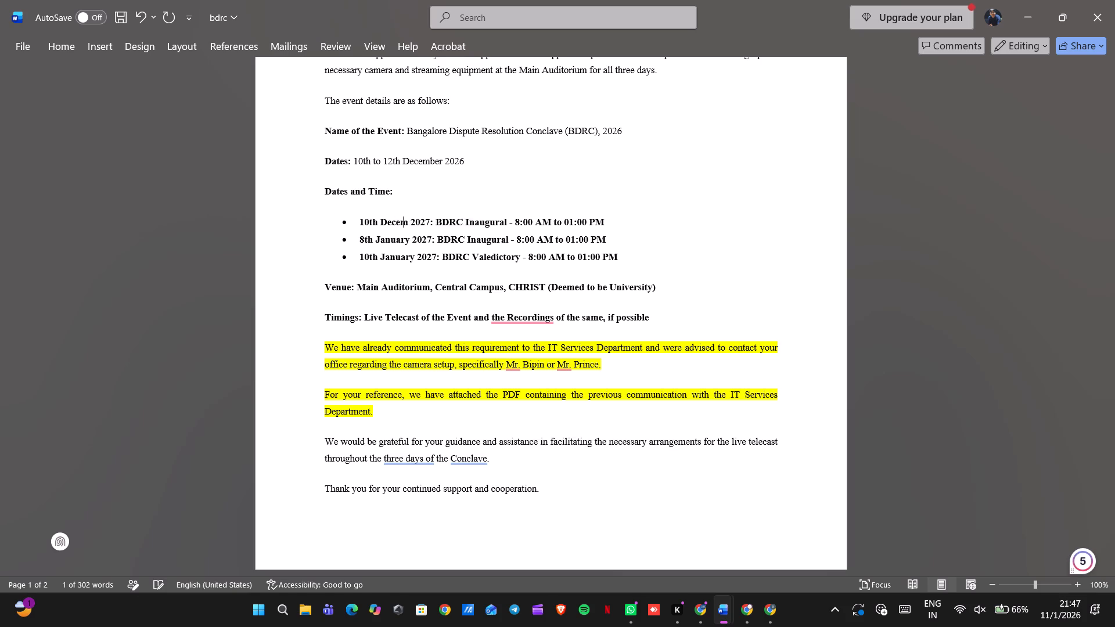
click(441, 221)
key(BackSpace)
key(6)
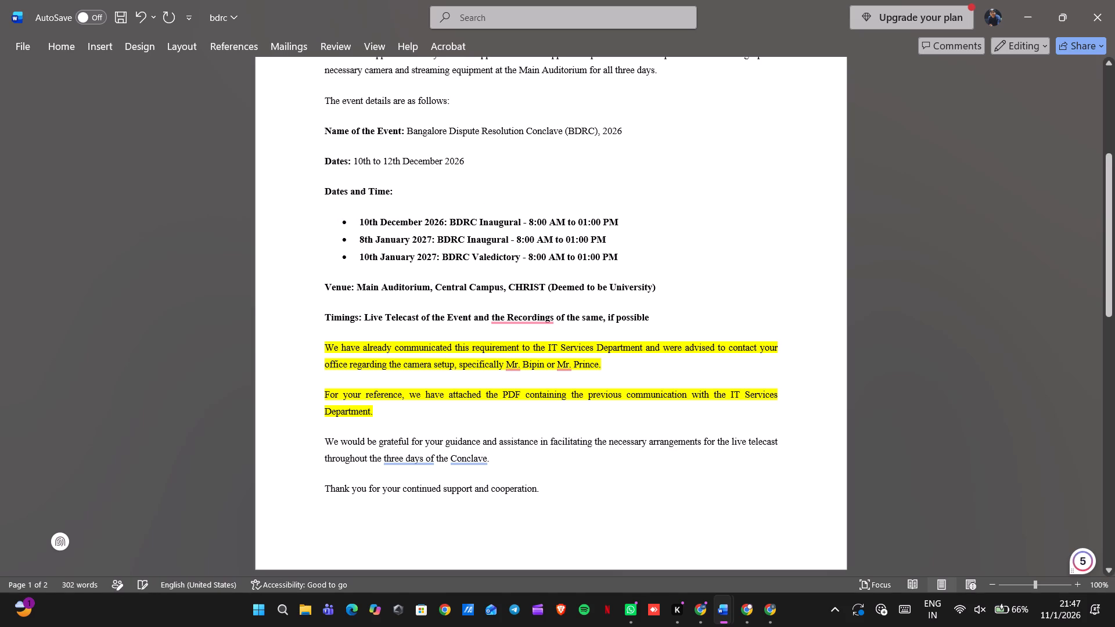
Change the date in the second Dates and Time bullet to 11th December 2026.
click(363, 243)
key(BackSpace)
text(11)
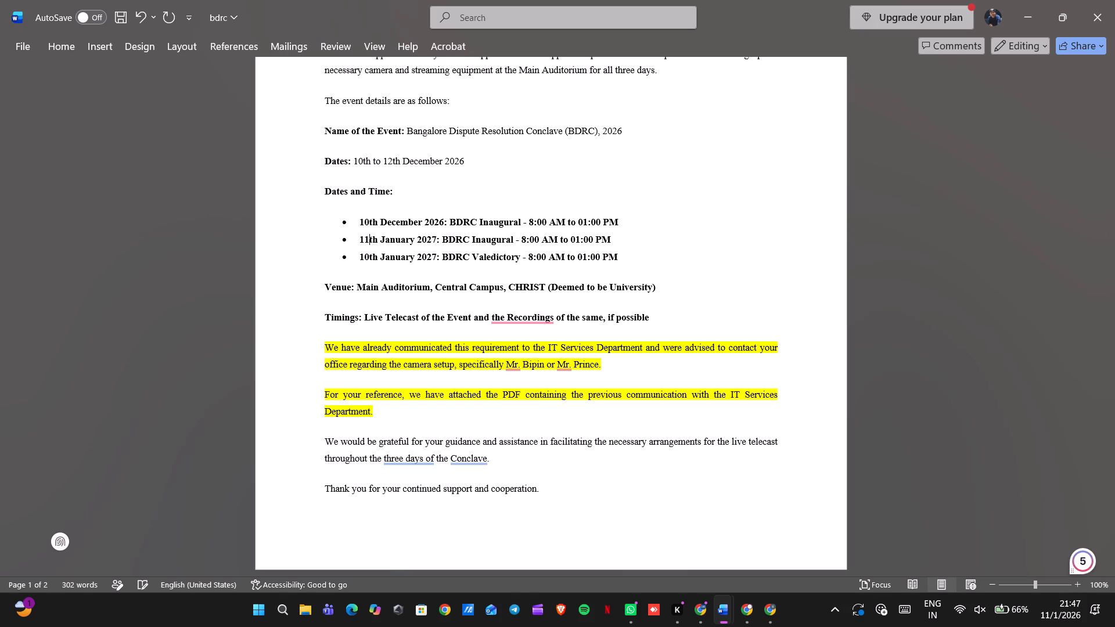
drag(413, 239, 381, 243)
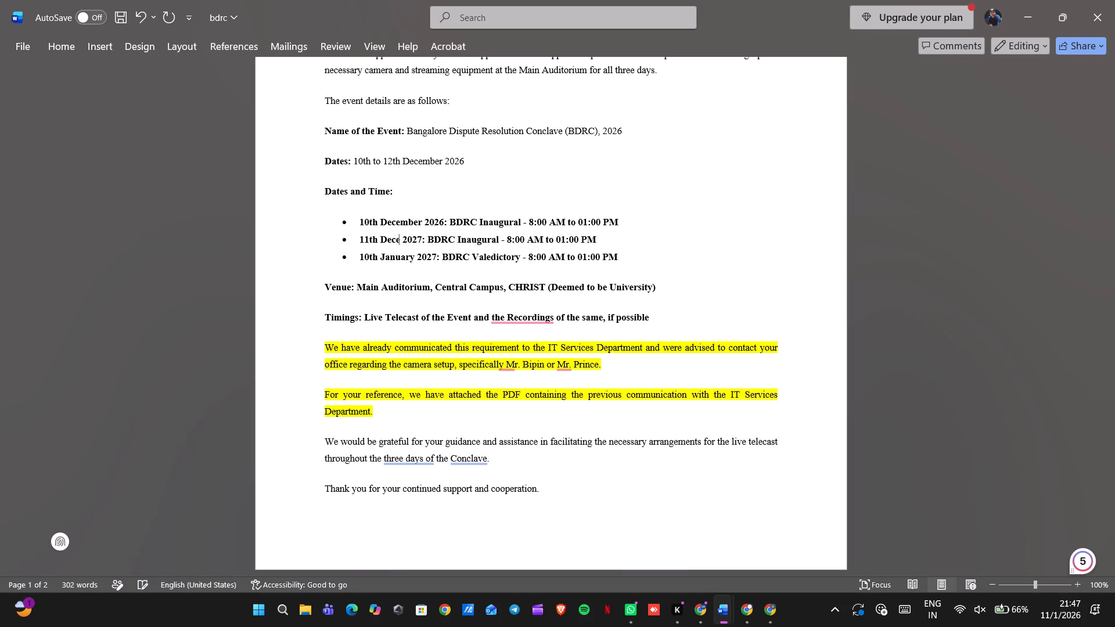
click(444, 240)
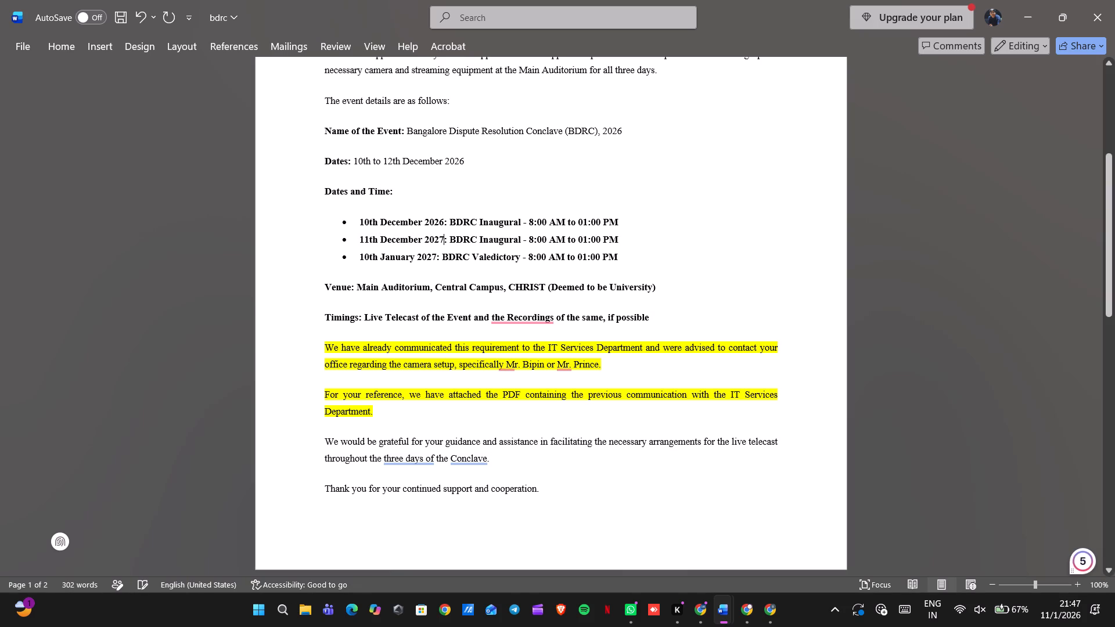
key(BackSpace)
key(6)
Change the date in the BDRC Valedictory bullet to 12th December 2026.
click(368, 259)
key(BackSpace)
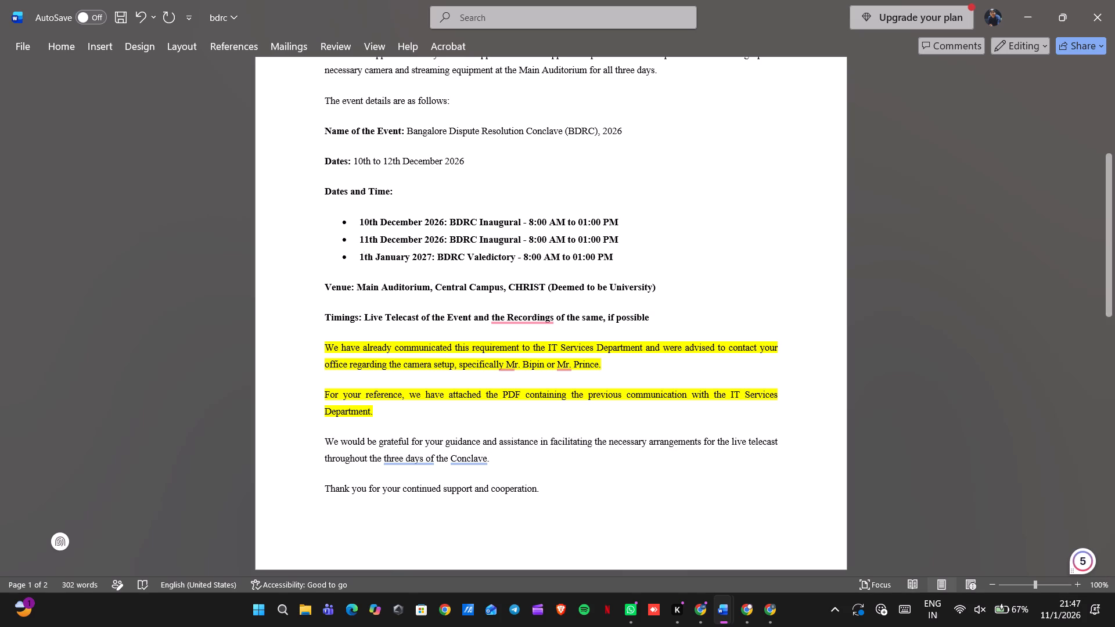
key(2)
drag(414, 258, 395, 262)
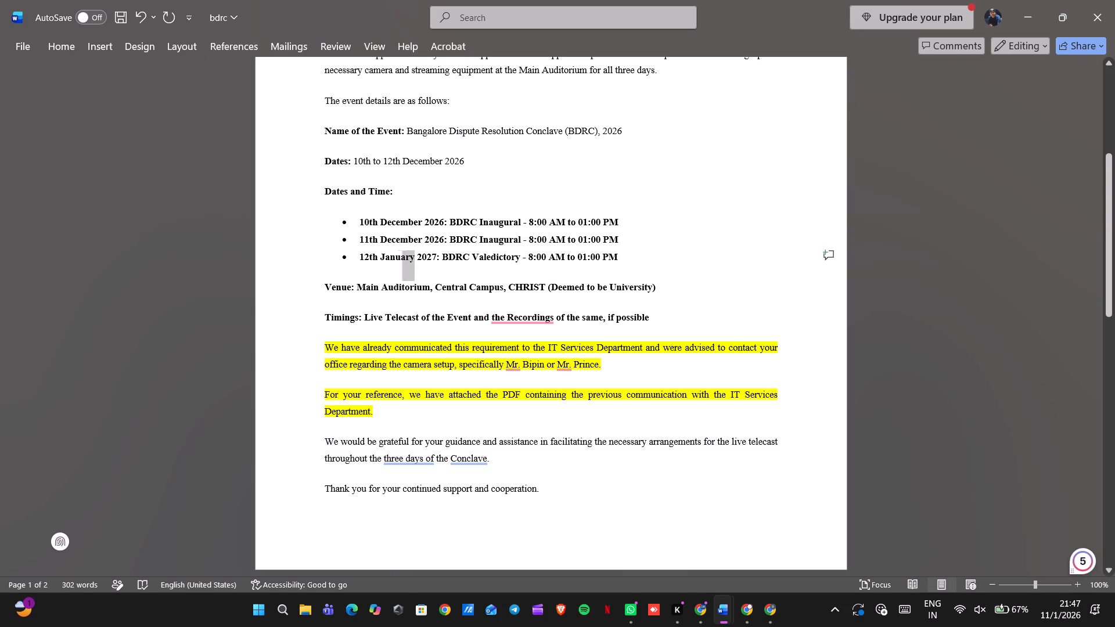
drag(395, 262, 380, 265)
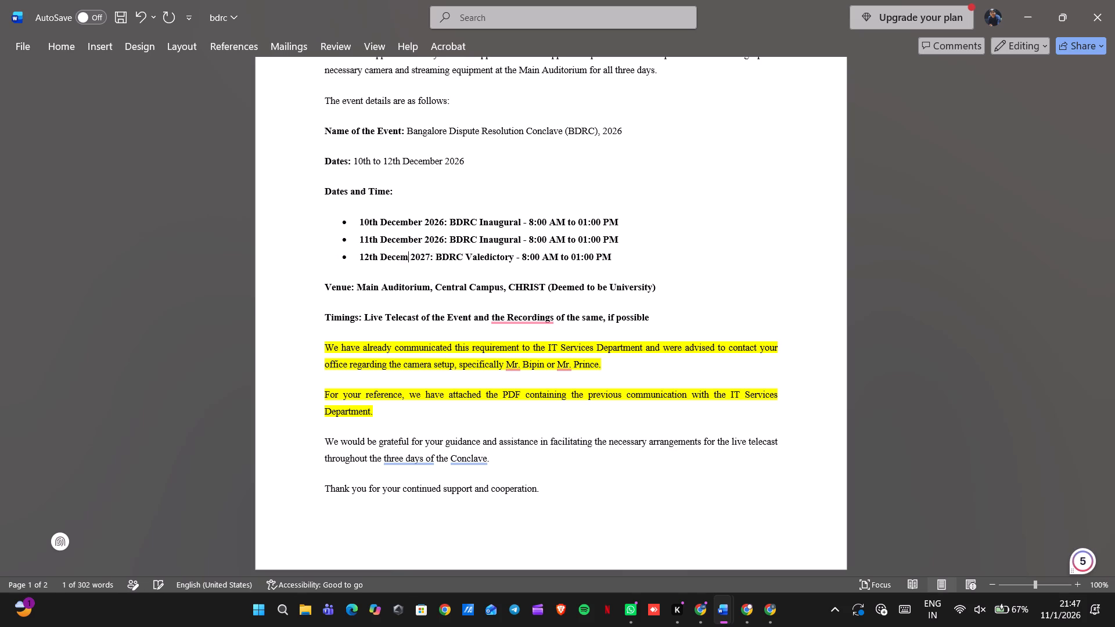
click(443, 257)
key(BackSpace)
key(6)
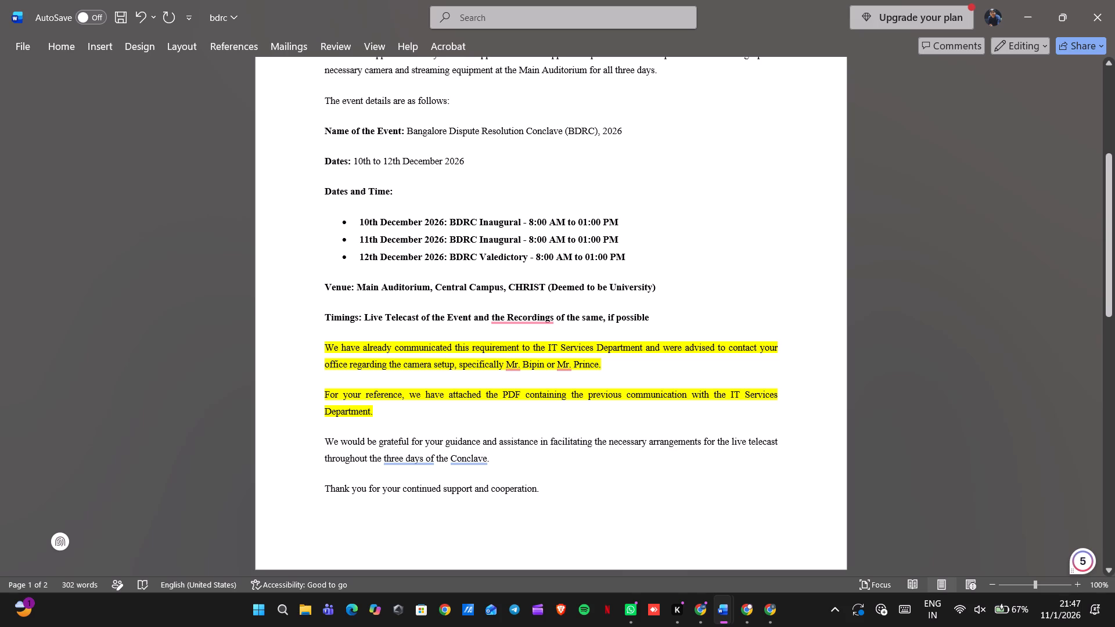
Replace the event name "BDRC Inaugural" in the 10th December bullet with "Legal Luminaries".
drag(521, 222, 459, 226)
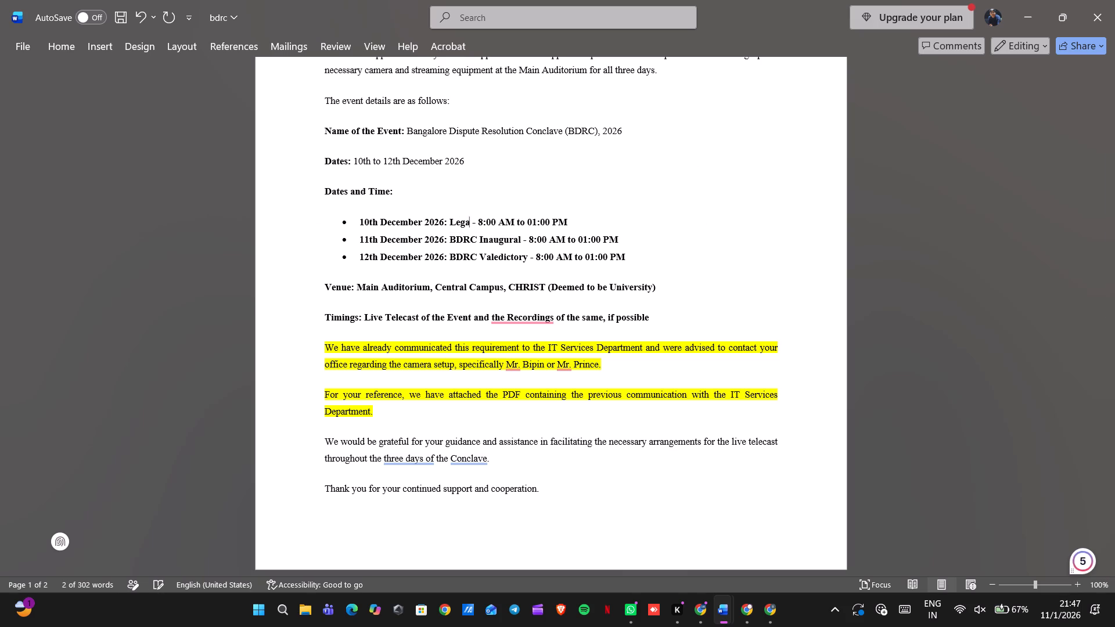
text(uminaries)
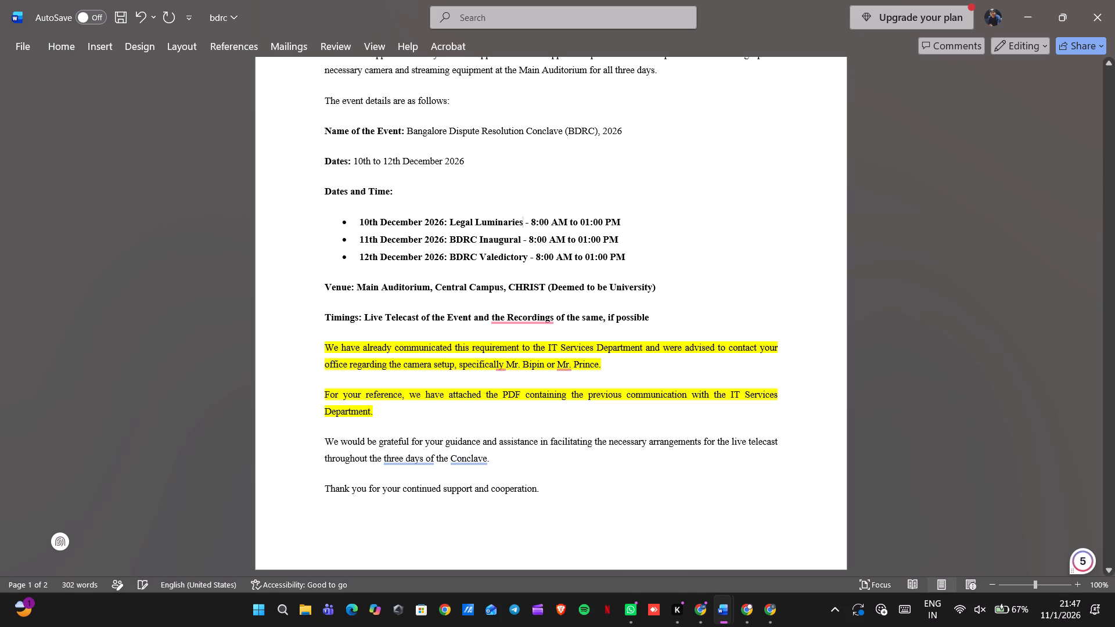
Accept the Grammarly rephrase of "the Recordings" as "recordings" in the Timings line.
click(527, 348)
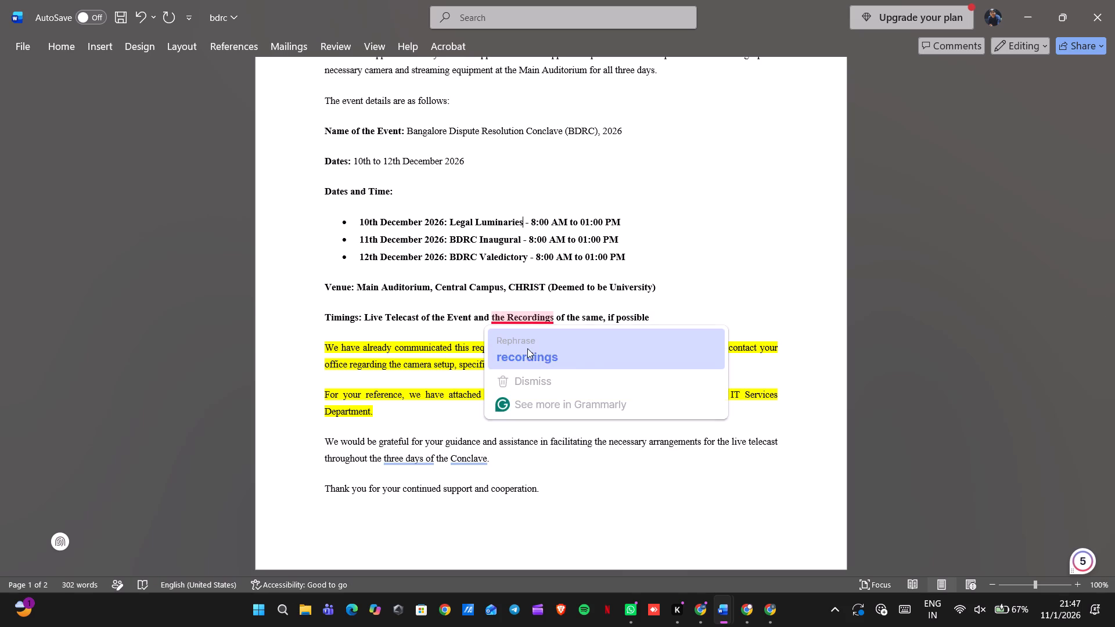
Remove the bold from the text after the "Timings:" label, from "Live Telecast" through "if possible".
drag(645, 315, 401, 197)
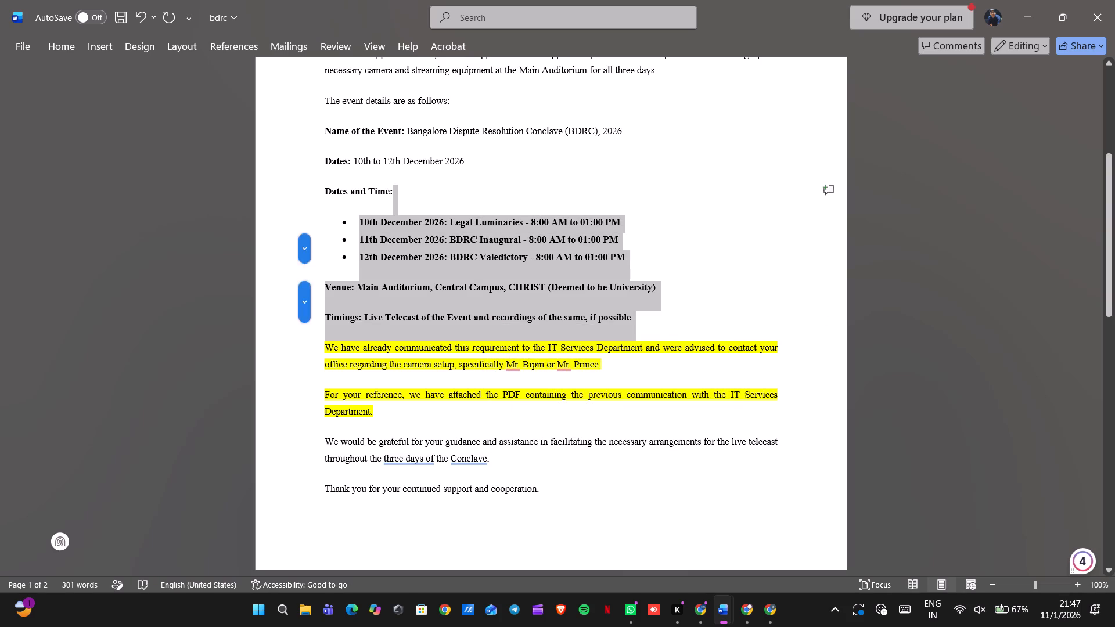
drag(401, 197, 317, 45)
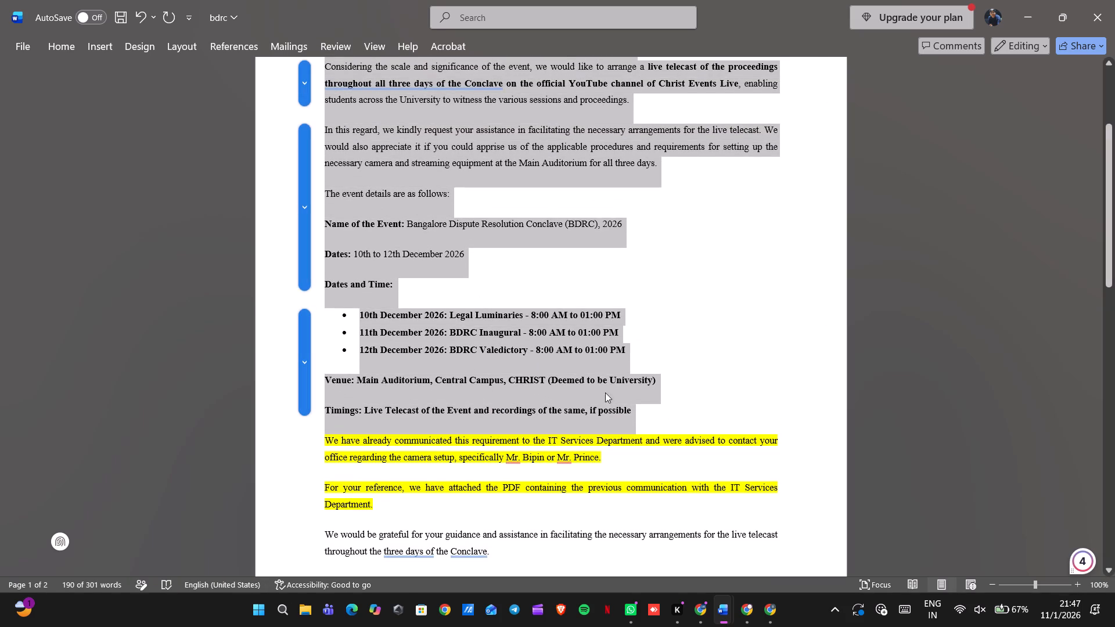
click(626, 404)
drag(644, 413, 425, 415)
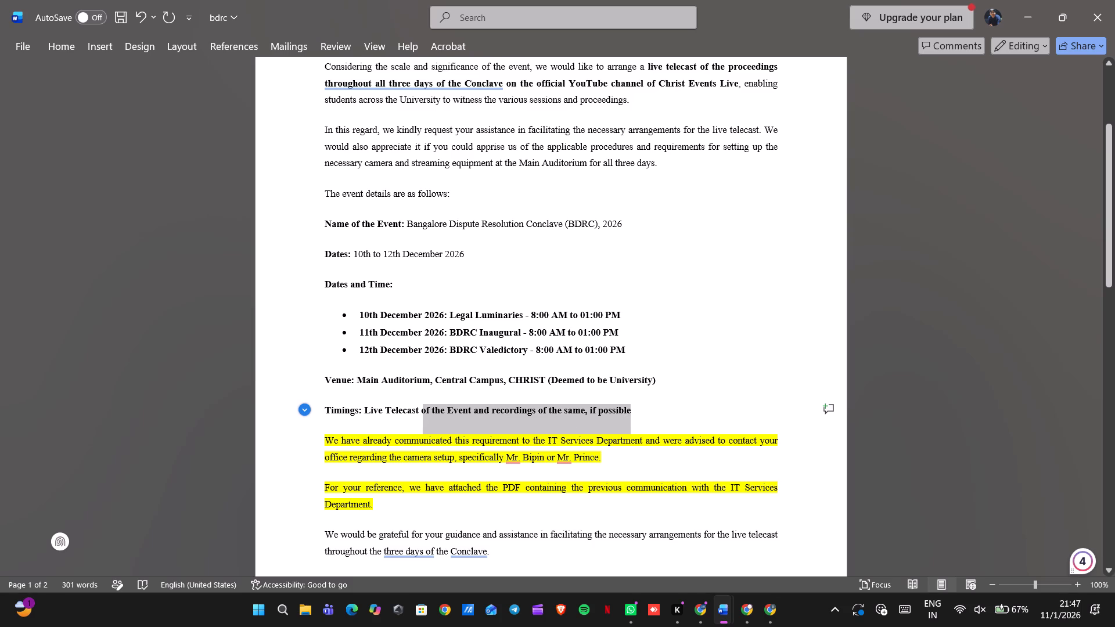
drag(425, 415, 375, 410)
key(ctrl+b)
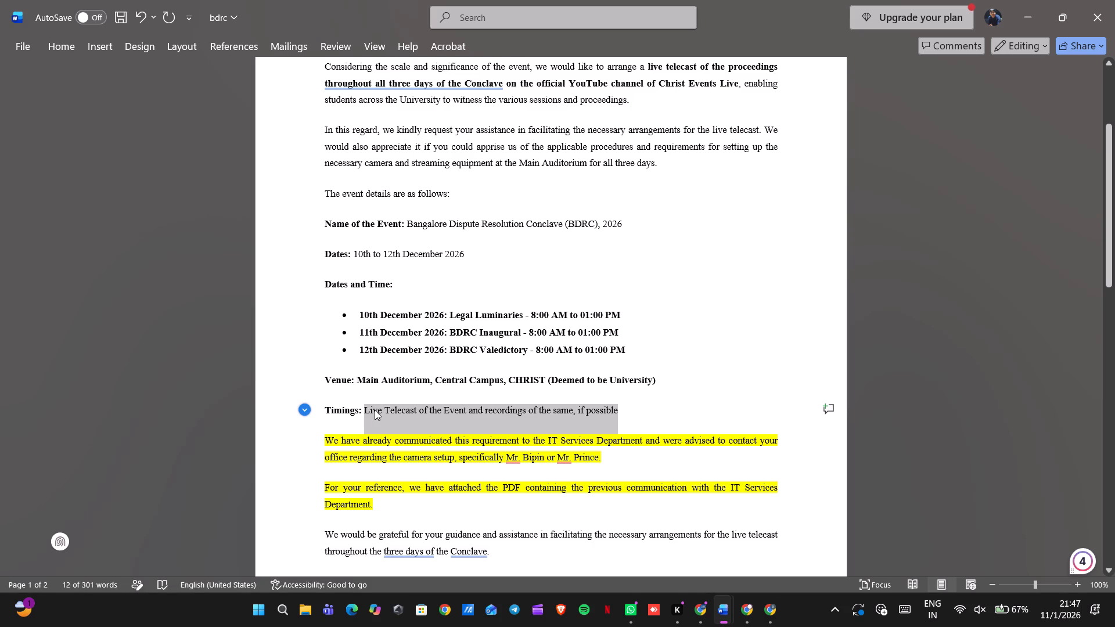
Remove the bold from the text after the "Venue:" label, from "Main Auditorium" through "CHRIST (Deemed to be University)".
click(661, 385)
drag(661, 385, 628, 387)
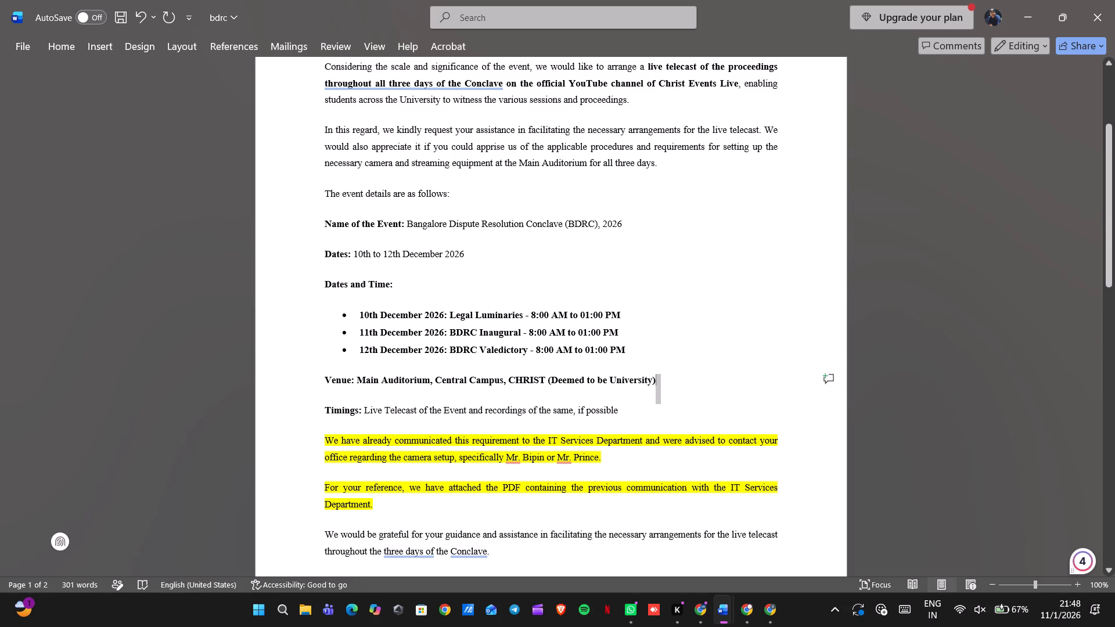
drag(628, 387, 357, 384)
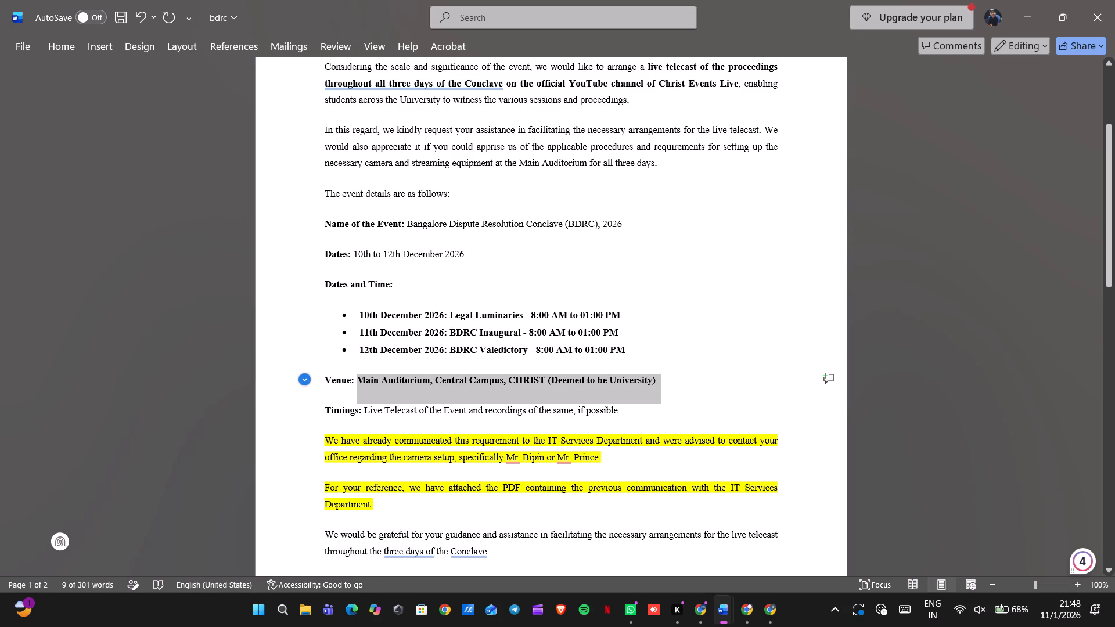
key(ctrl+b)
Remove the bold from all three December 2026 bullets under "Dates and Time:".
click(631, 354)
drag(631, 356, 507, 329)
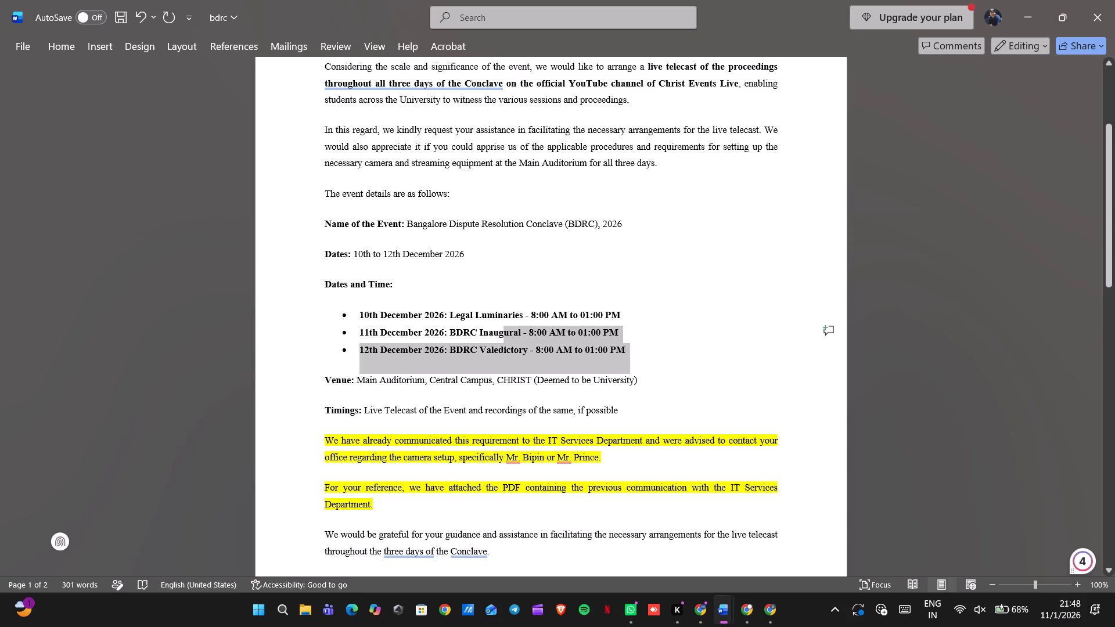
drag(507, 329, 366, 318)
key(ctrl+b)
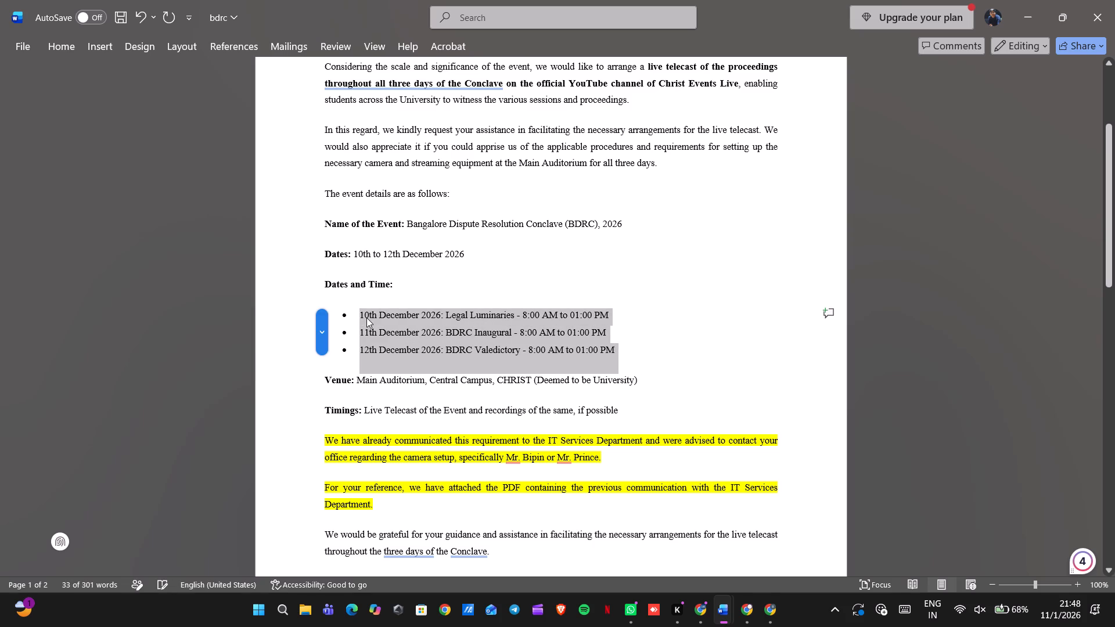
click(639, 319)
Copy the letter text from the "Greetings from the Alternative Dispute Resolution Board" line through the end of the Timings line.
click(641, 408)
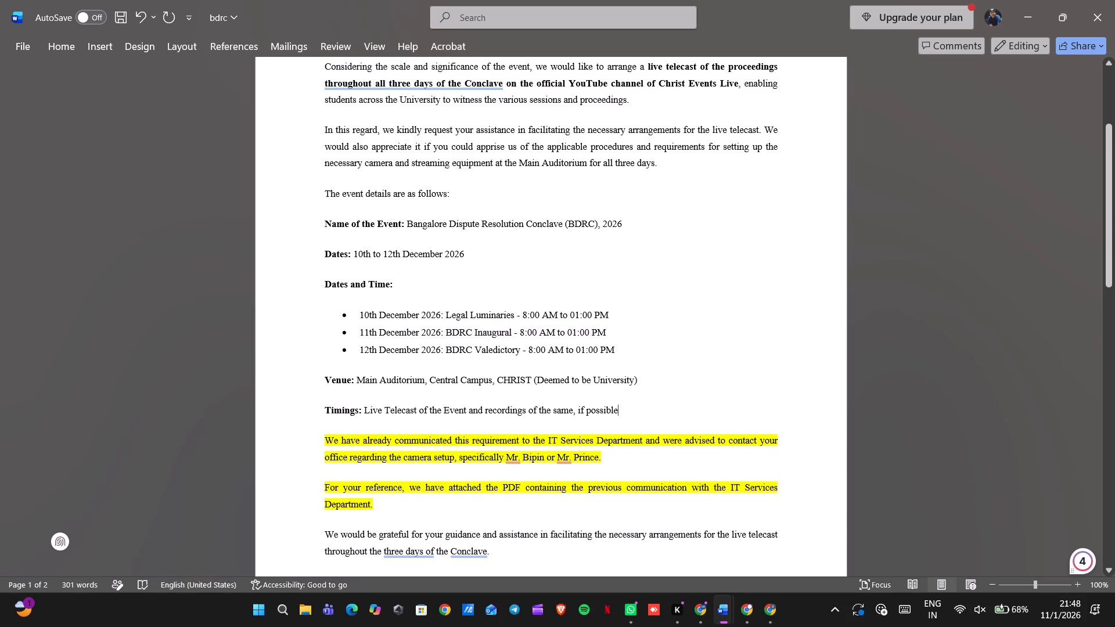
scroll(641, 408, down, 3)
scroll(641, 408, up, 5)
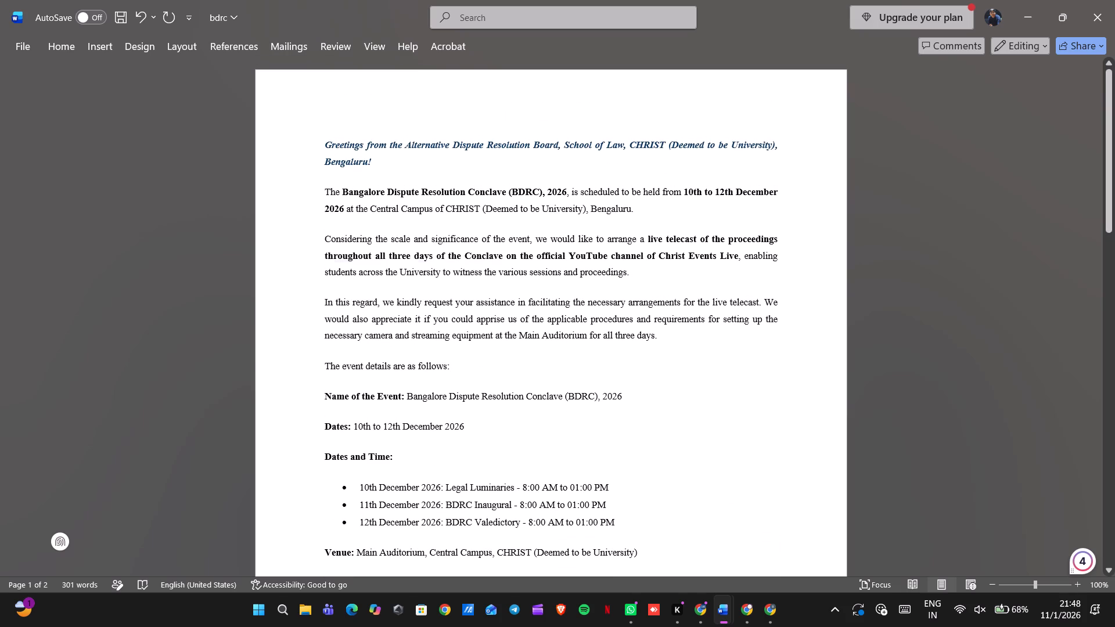
shift+click(328, 146)
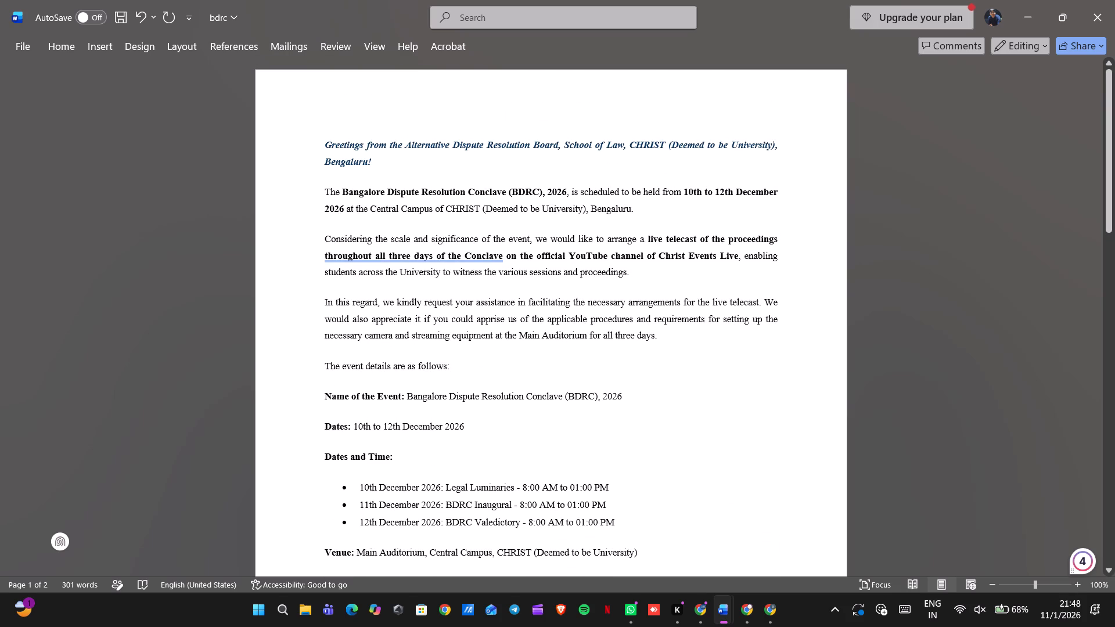
scroll(328, 146, down, 2)
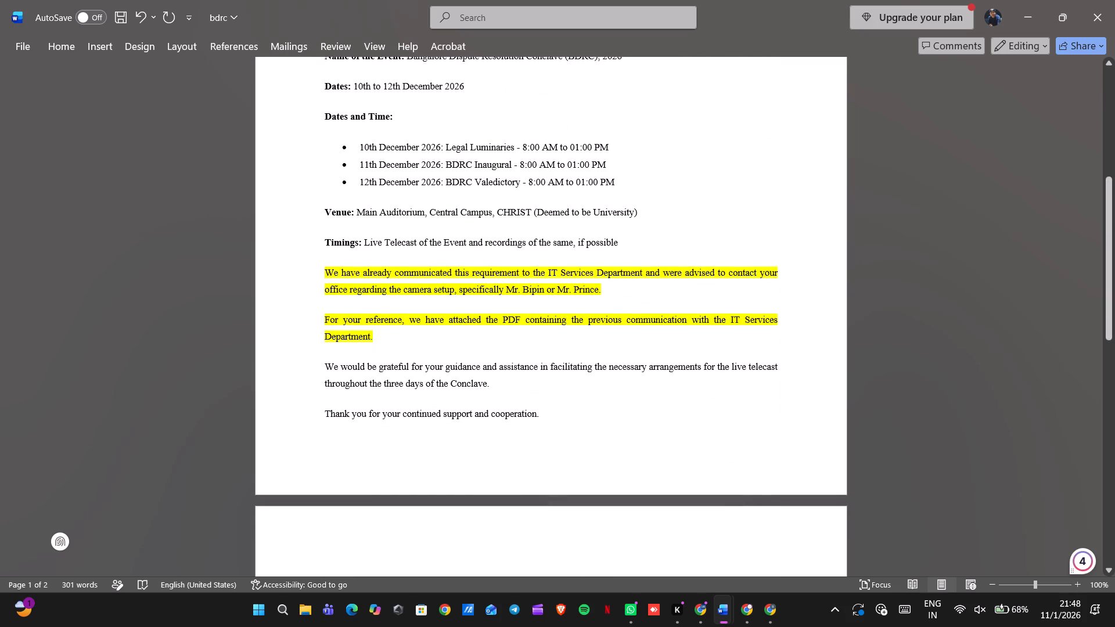
shift+click(625, 248)
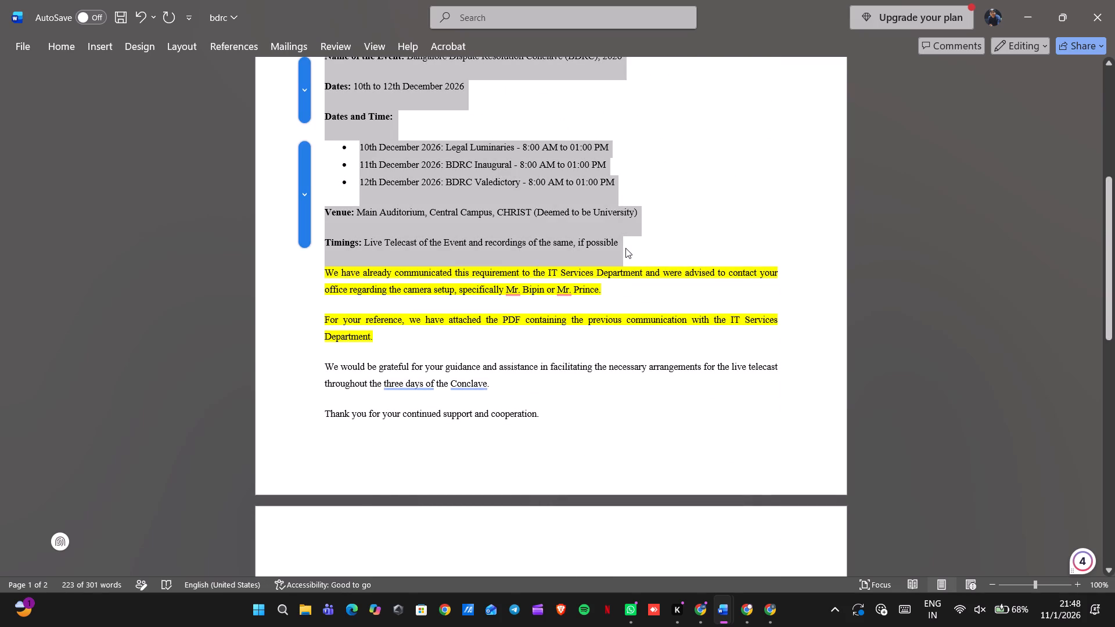
key(ctrl+c)
click(855, 197)
Minimize the bdrc letter and switch to the Chrome window.
click(1040, 28)
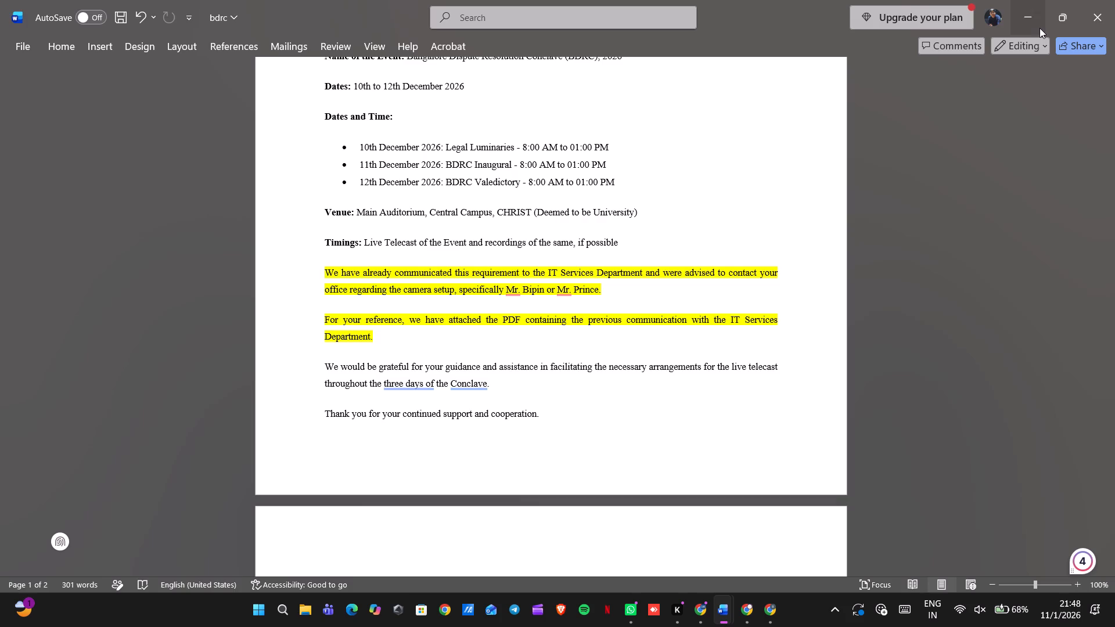
click(774, 606)
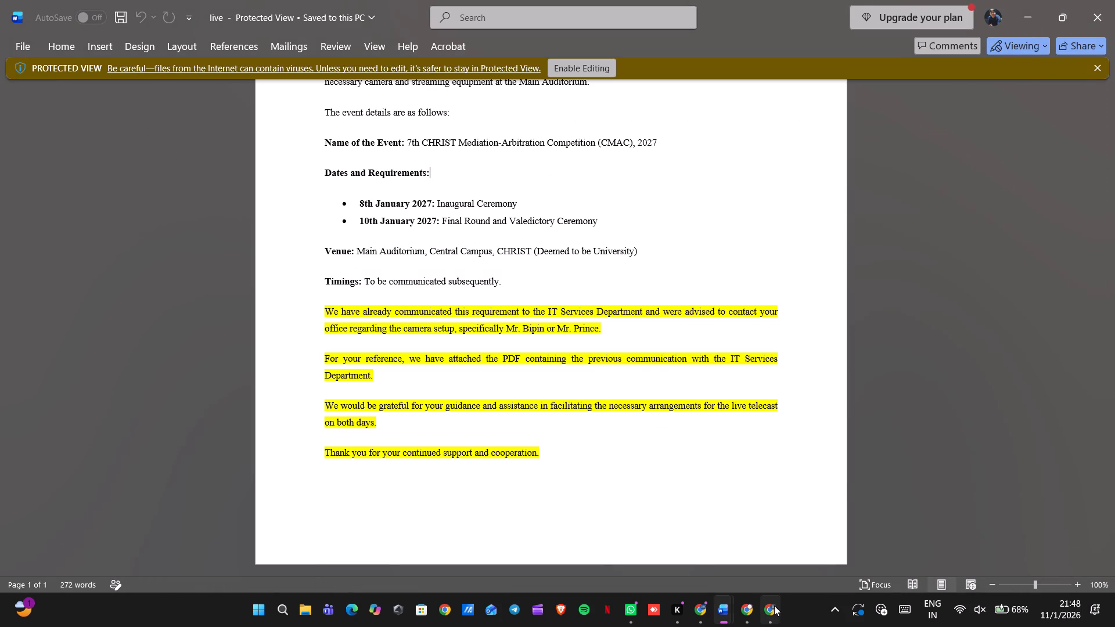